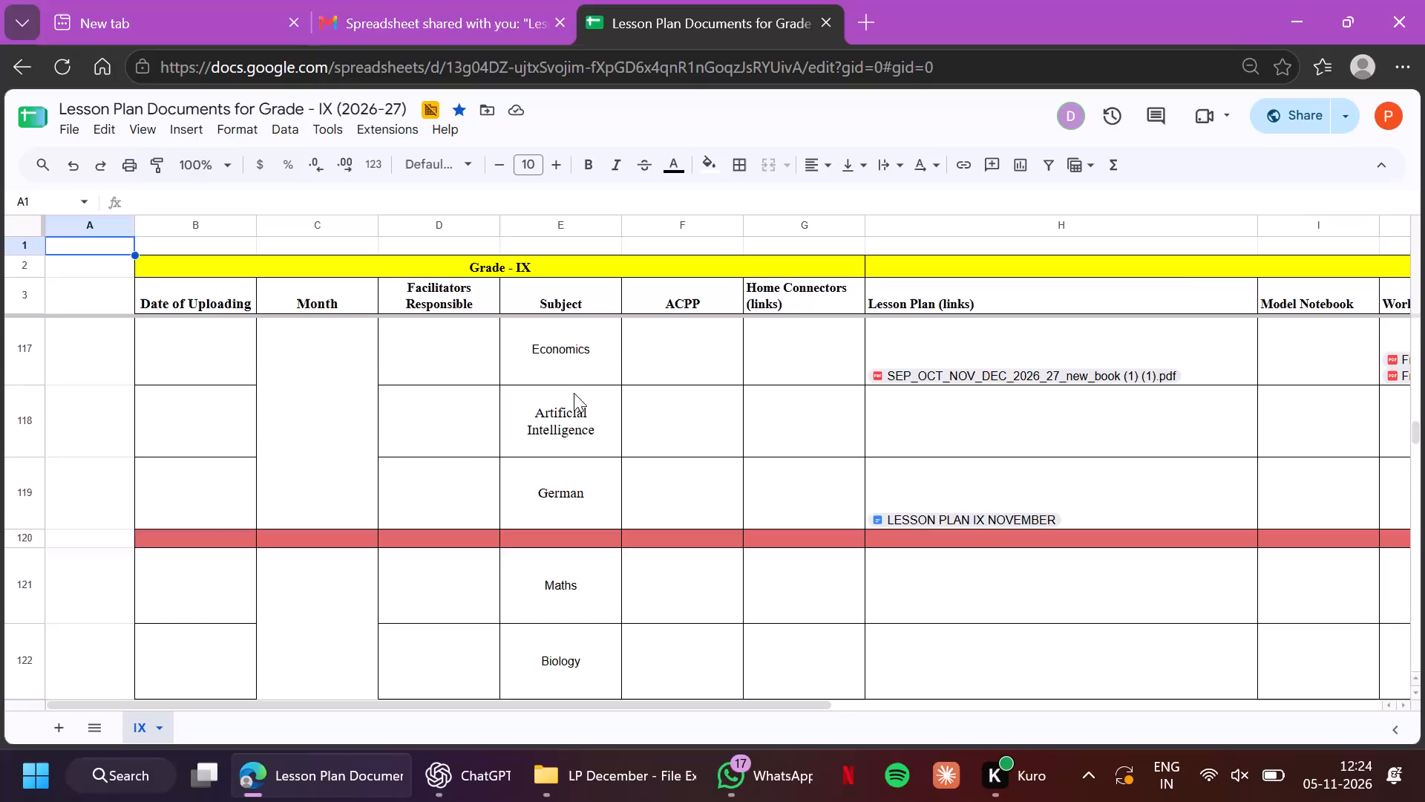
Examine the November and December subject rows of the Grade IX sheet and select December HINDI's Lesson Plan (links) cell.
scroll(574, 379, "down", 2)
scroll(574, 379, "up", 2)
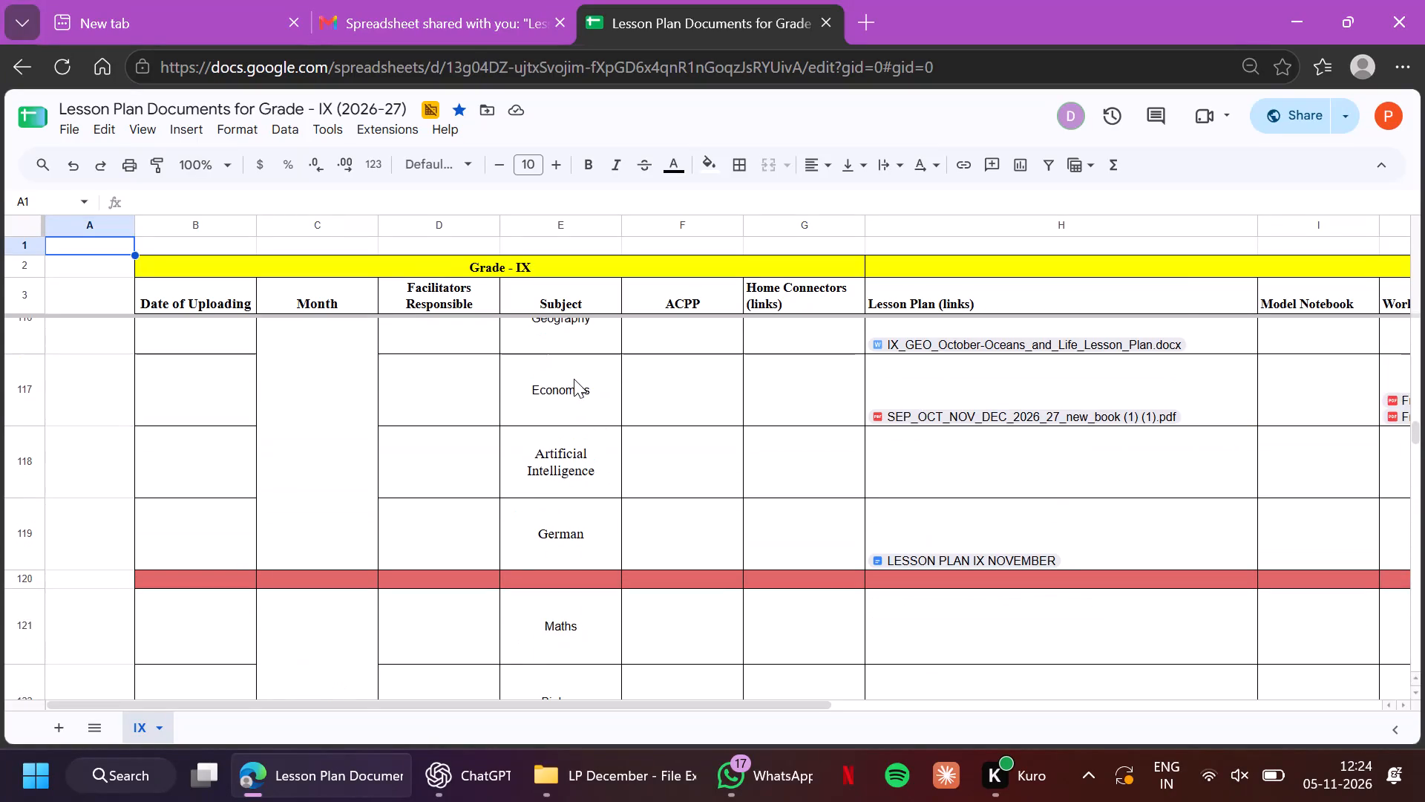
scroll(574, 379, "up", 2)
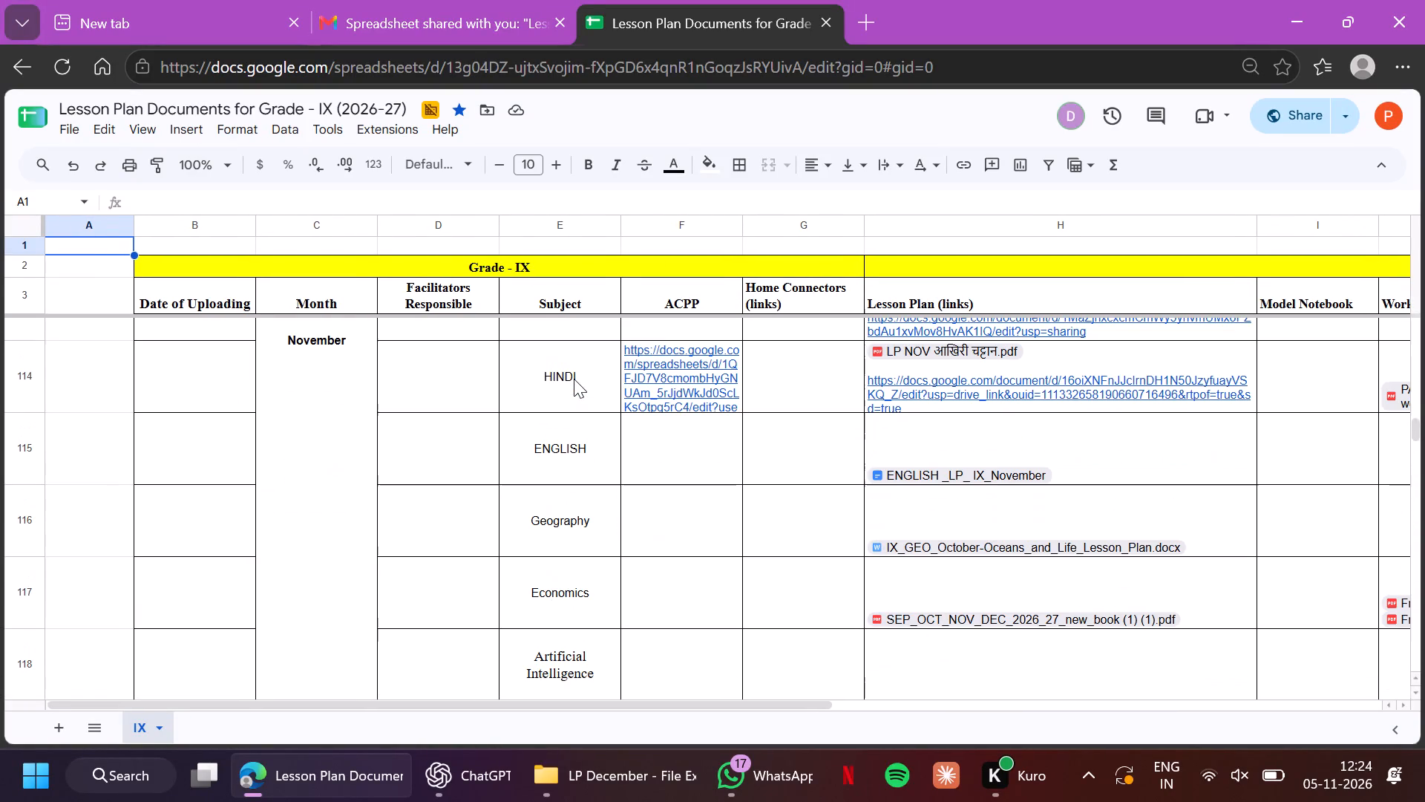
scroll(574, 379, "up", 2)
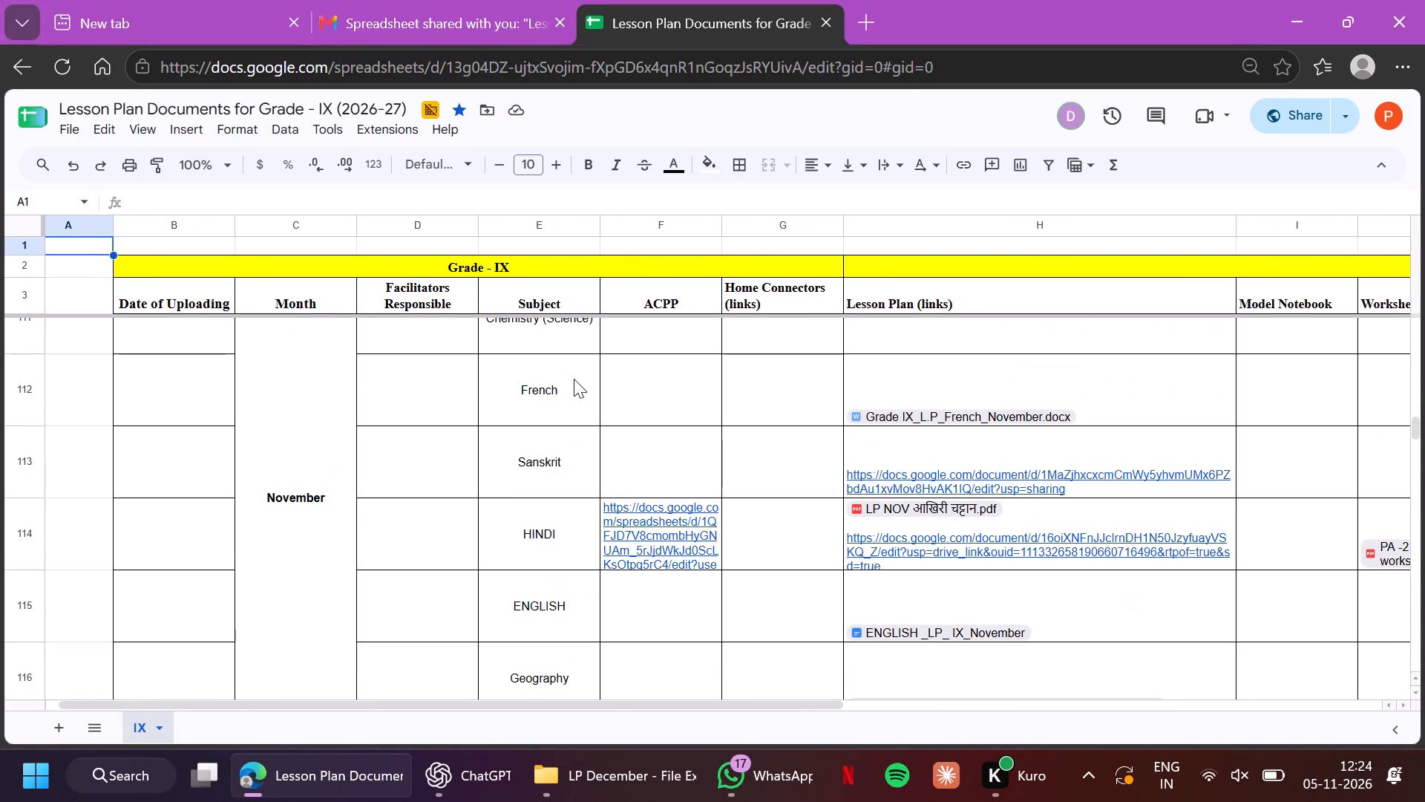
scroll(574, 379, "up", 1)
scroll(574, 379, "down", 4)
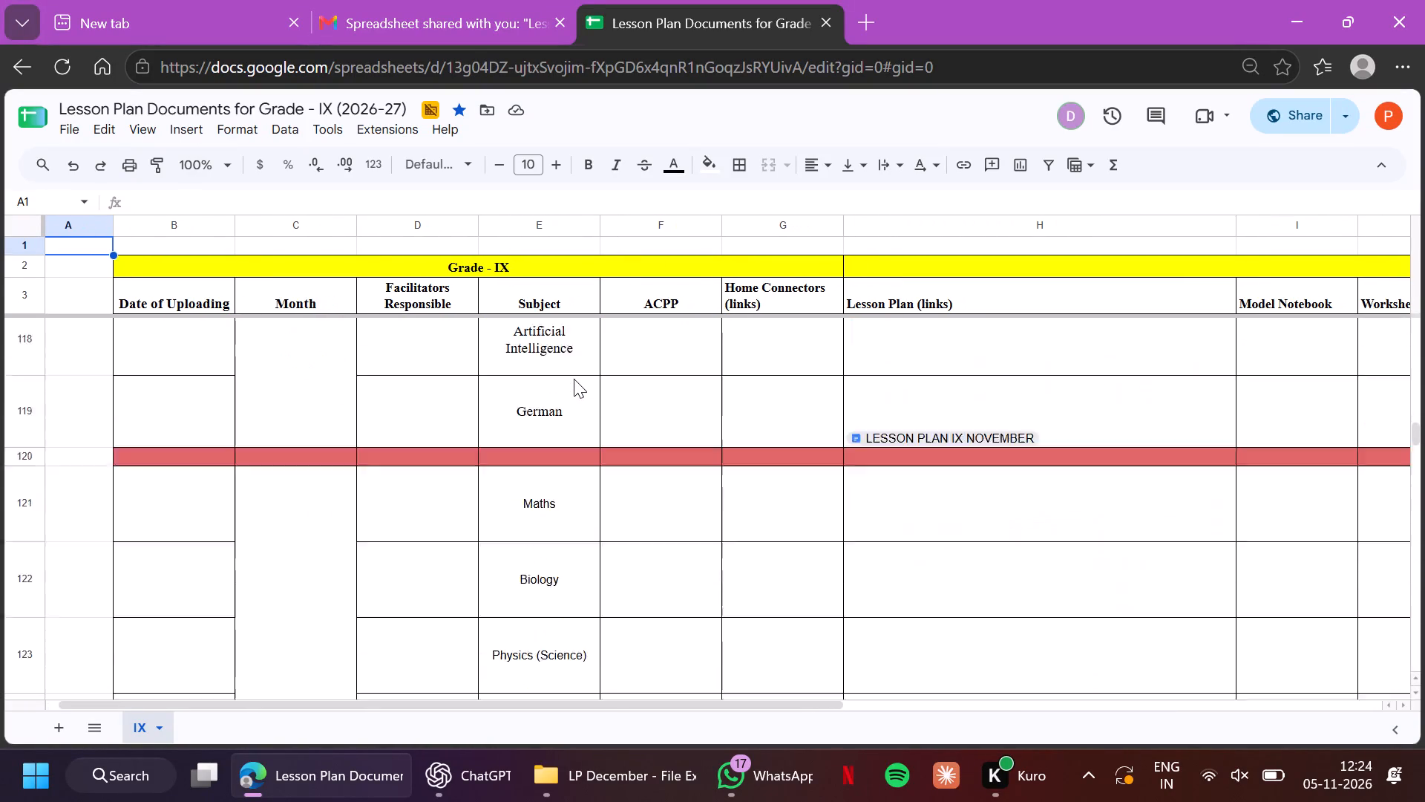
scroll(574, 379, "down", 4)
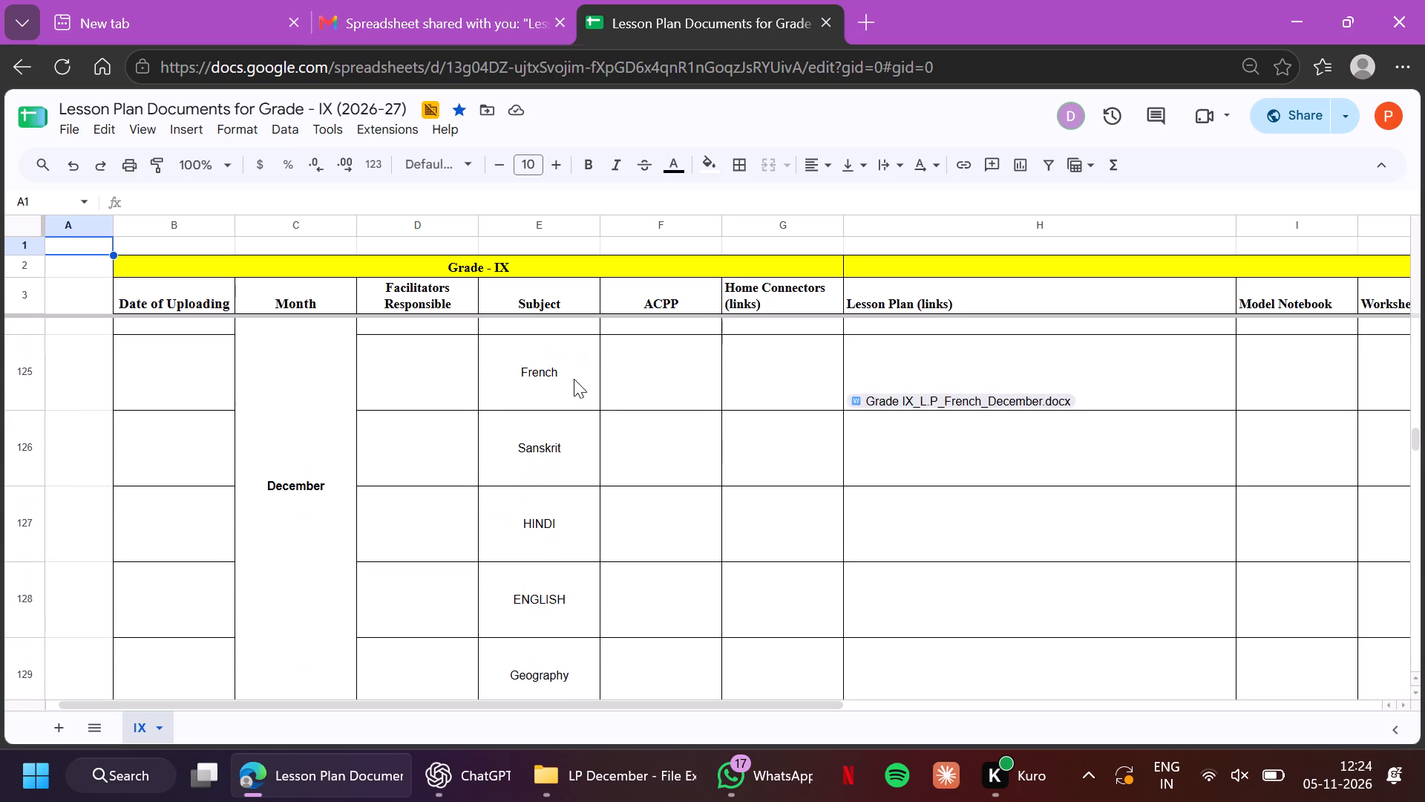
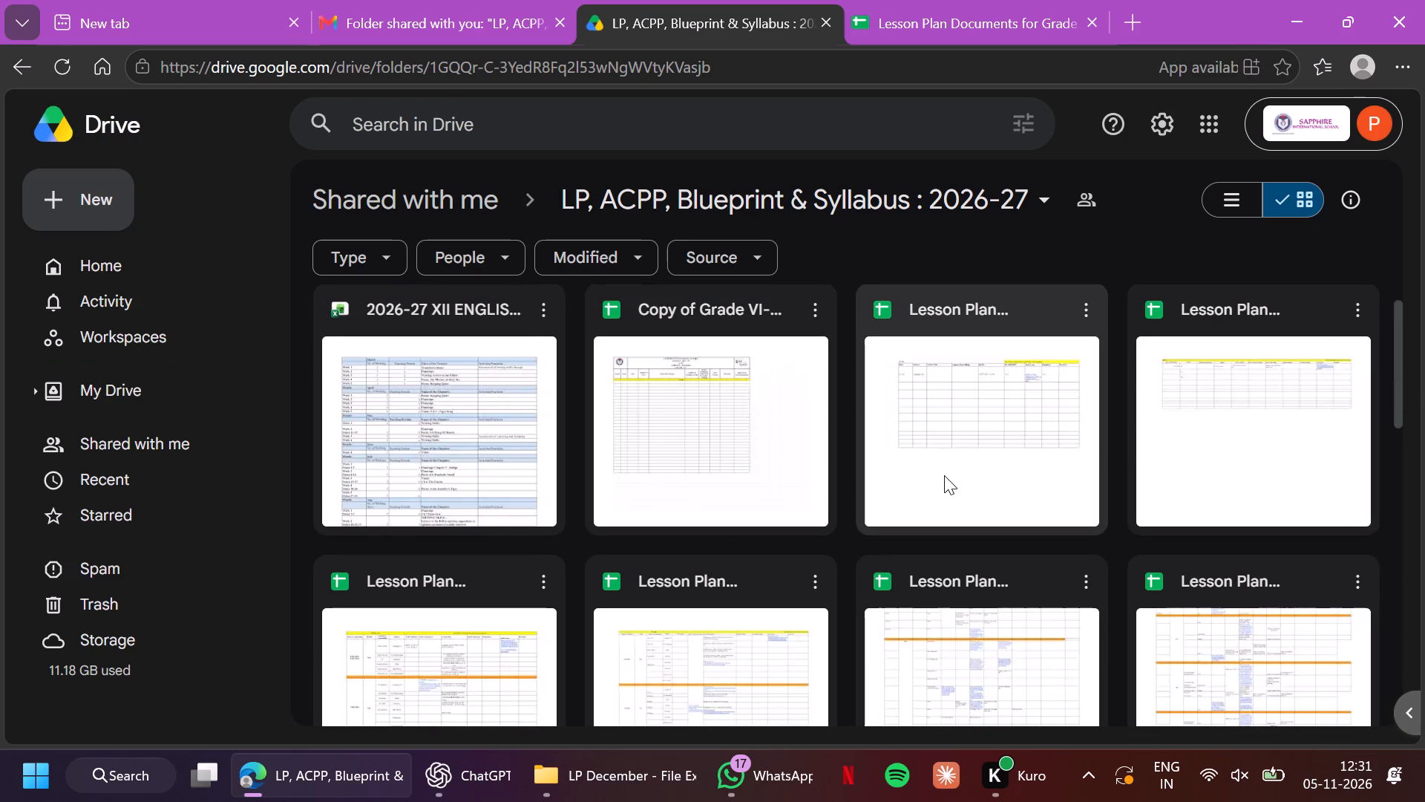
left_click(944, 475)
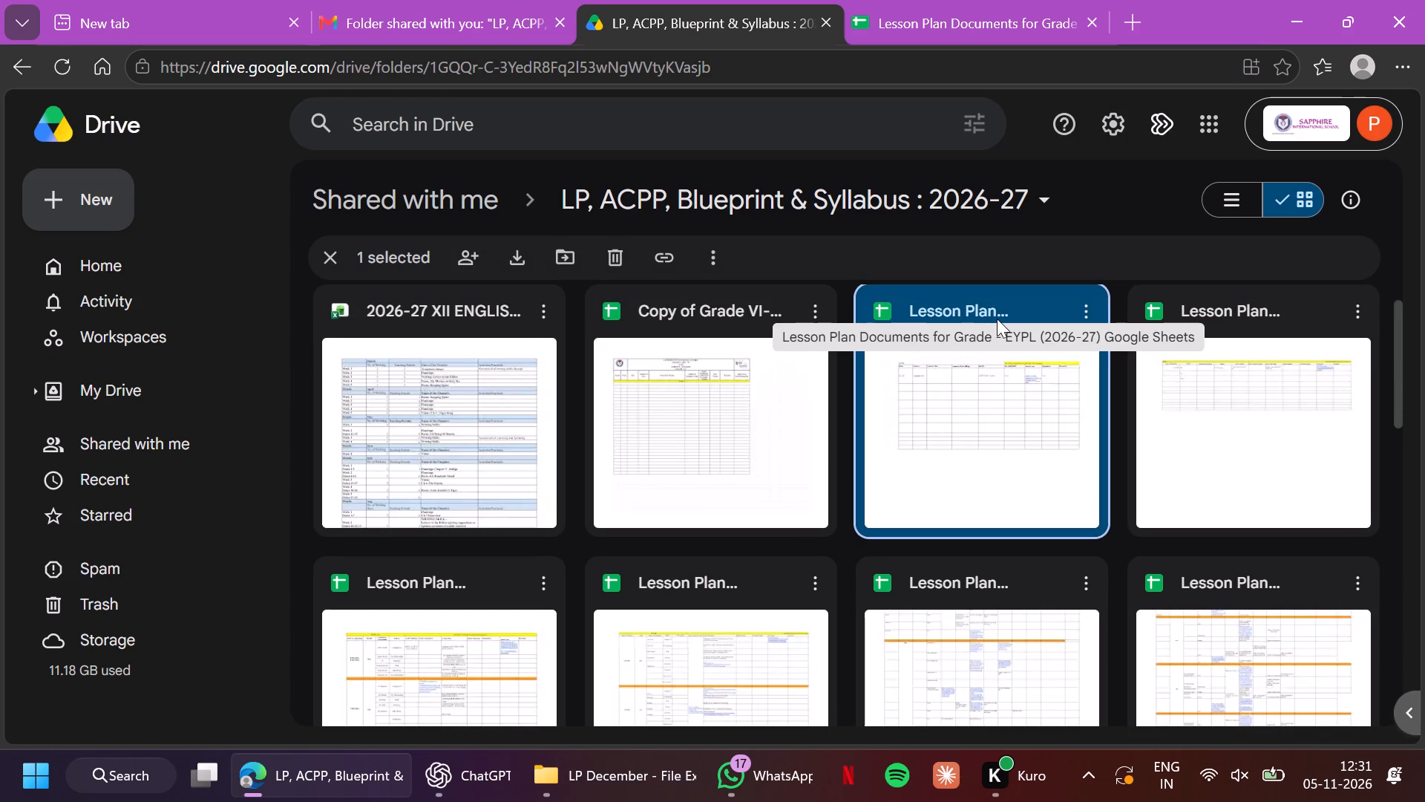
scroll(978, 599, "down", 2)
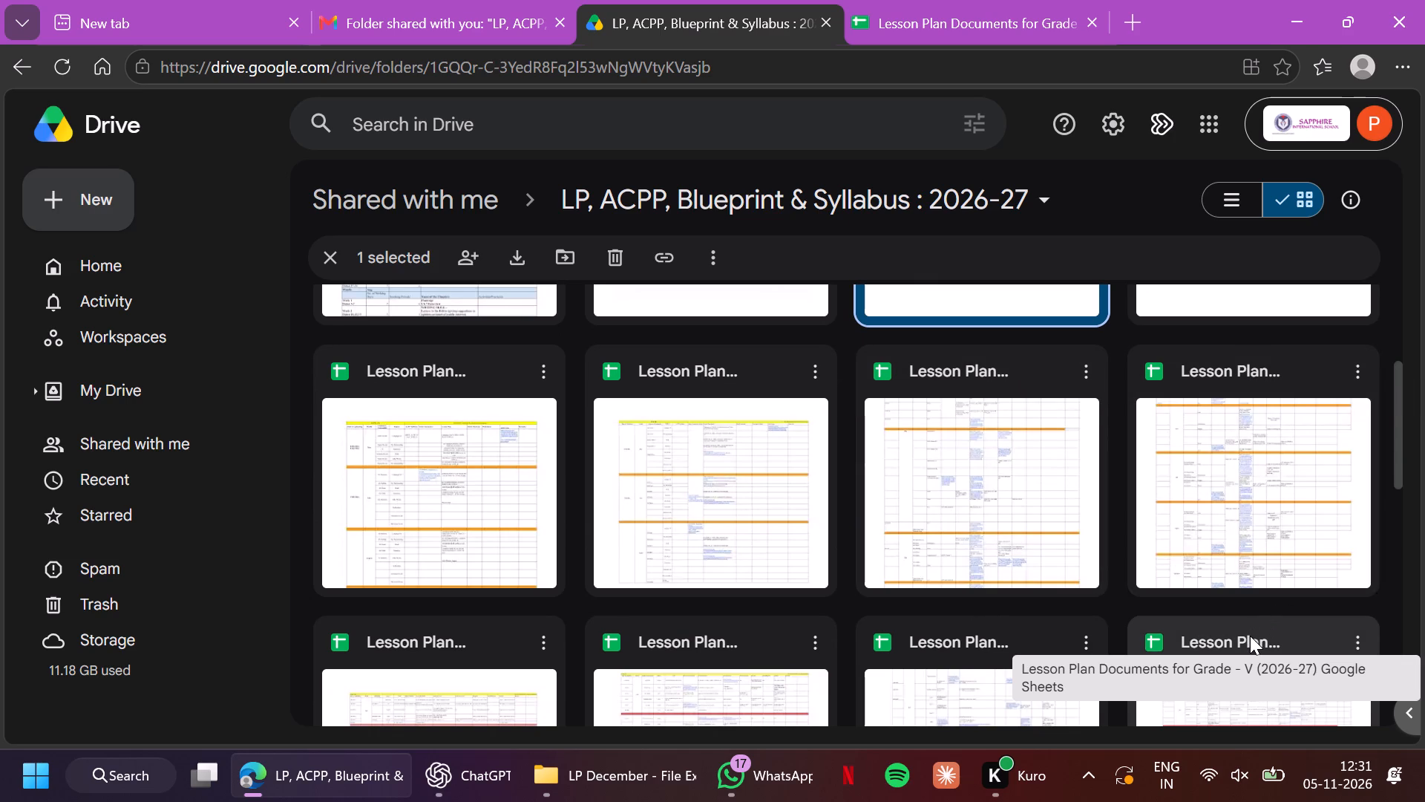
Open the Lesson Plan Documents for Grade - IX (2026-27) spreadsheet from the shared lesson plan folder.
scroll(1250, 636, "down", 3)
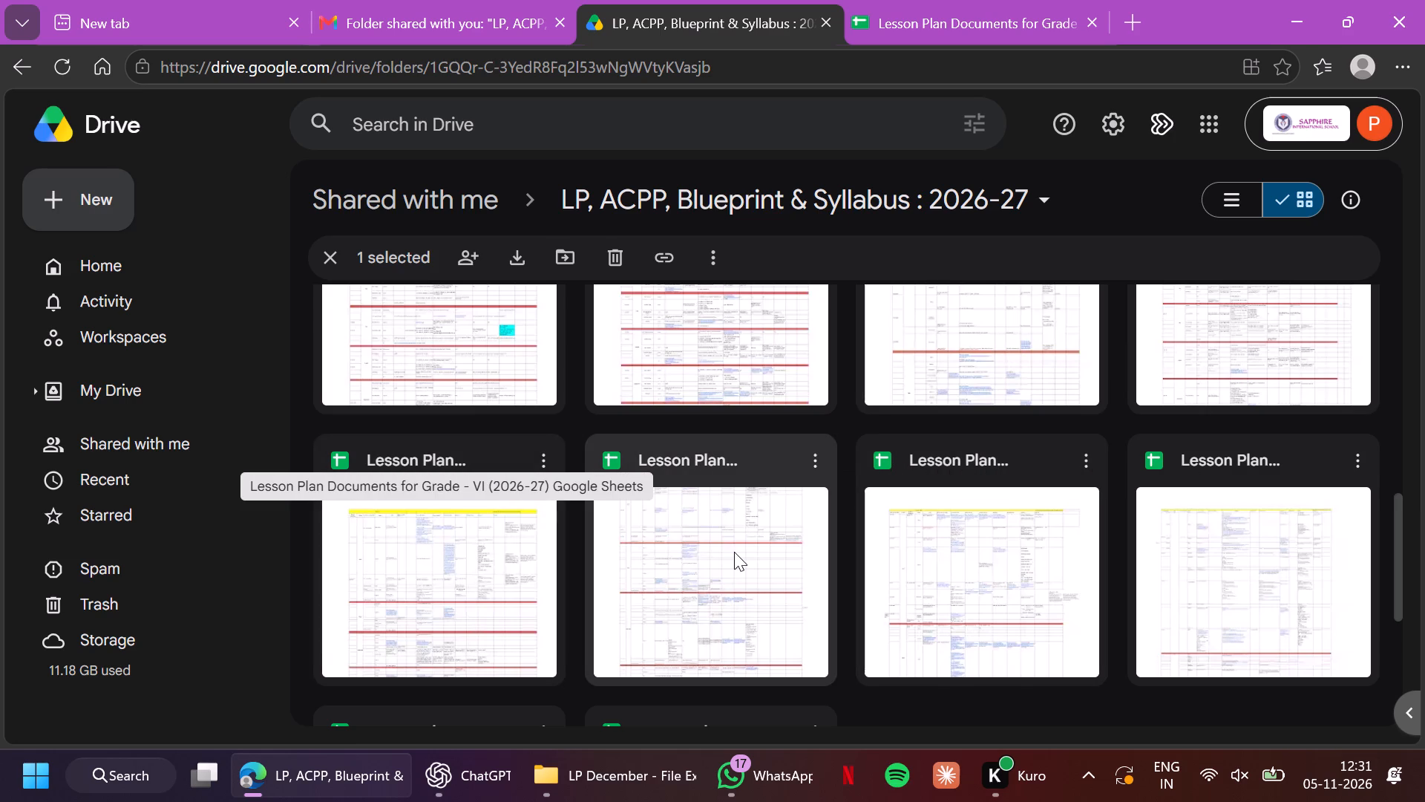
scroll(734, 552, "down", 1)
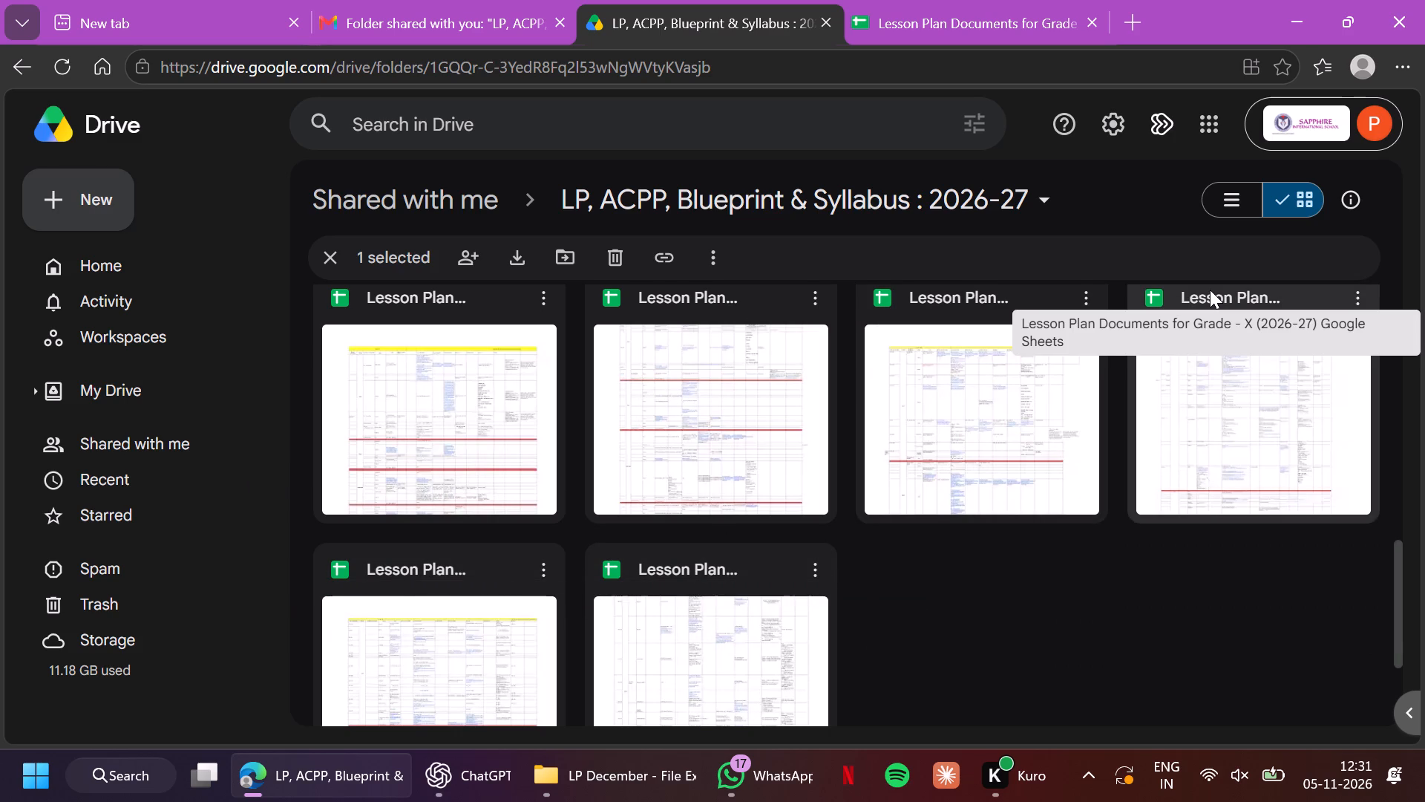
scroll(1210, 290, "up", 2)
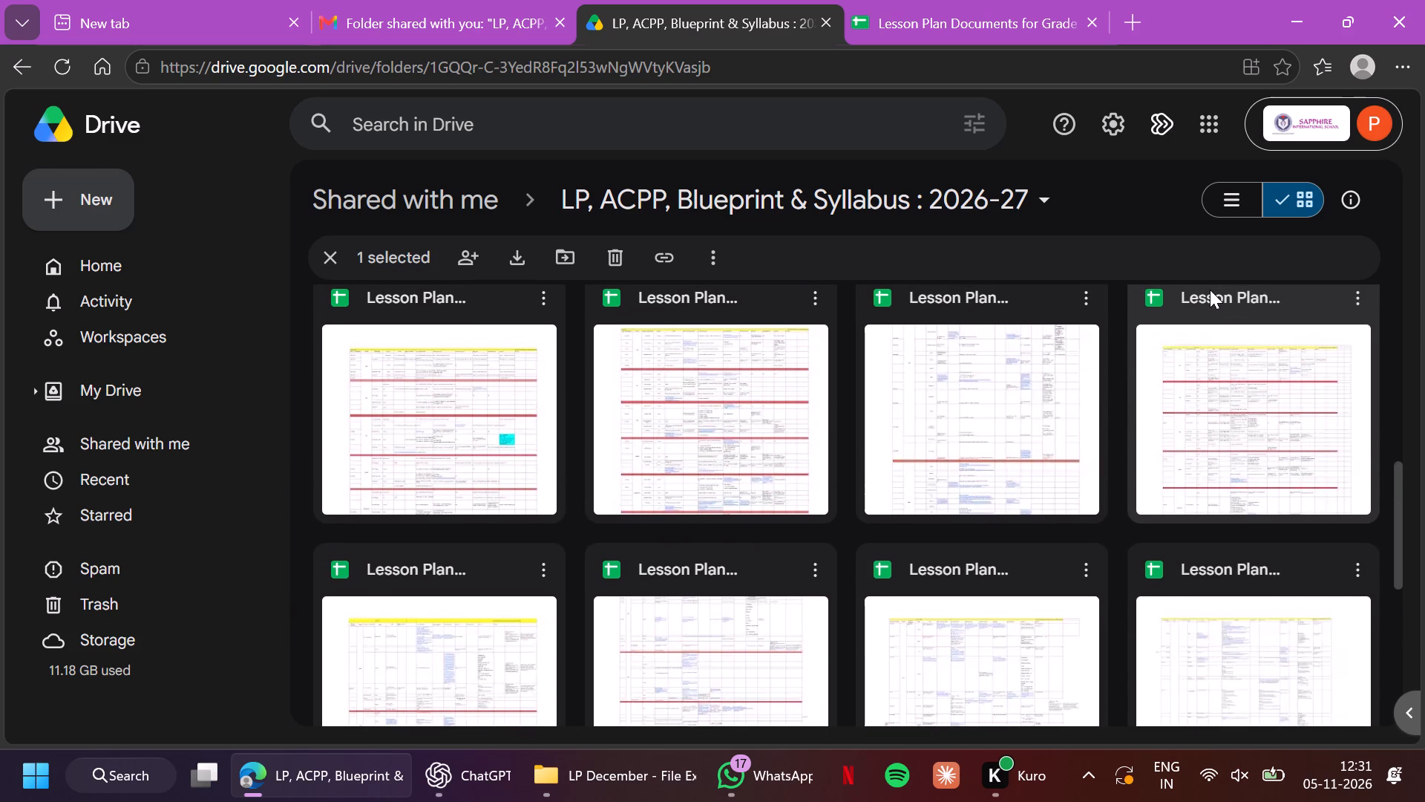
scroll(1210, 290, "up", 1)
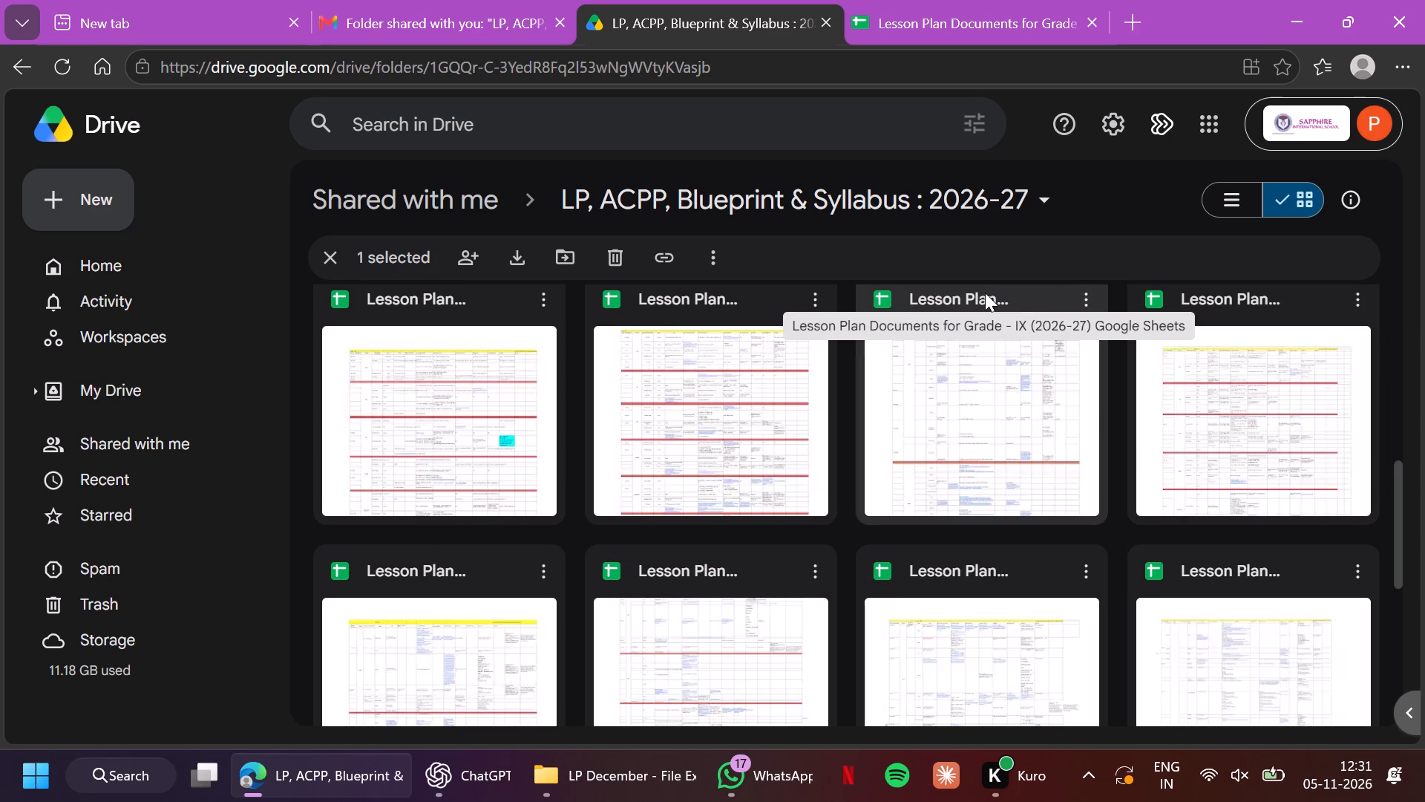
left_click(985, 293)
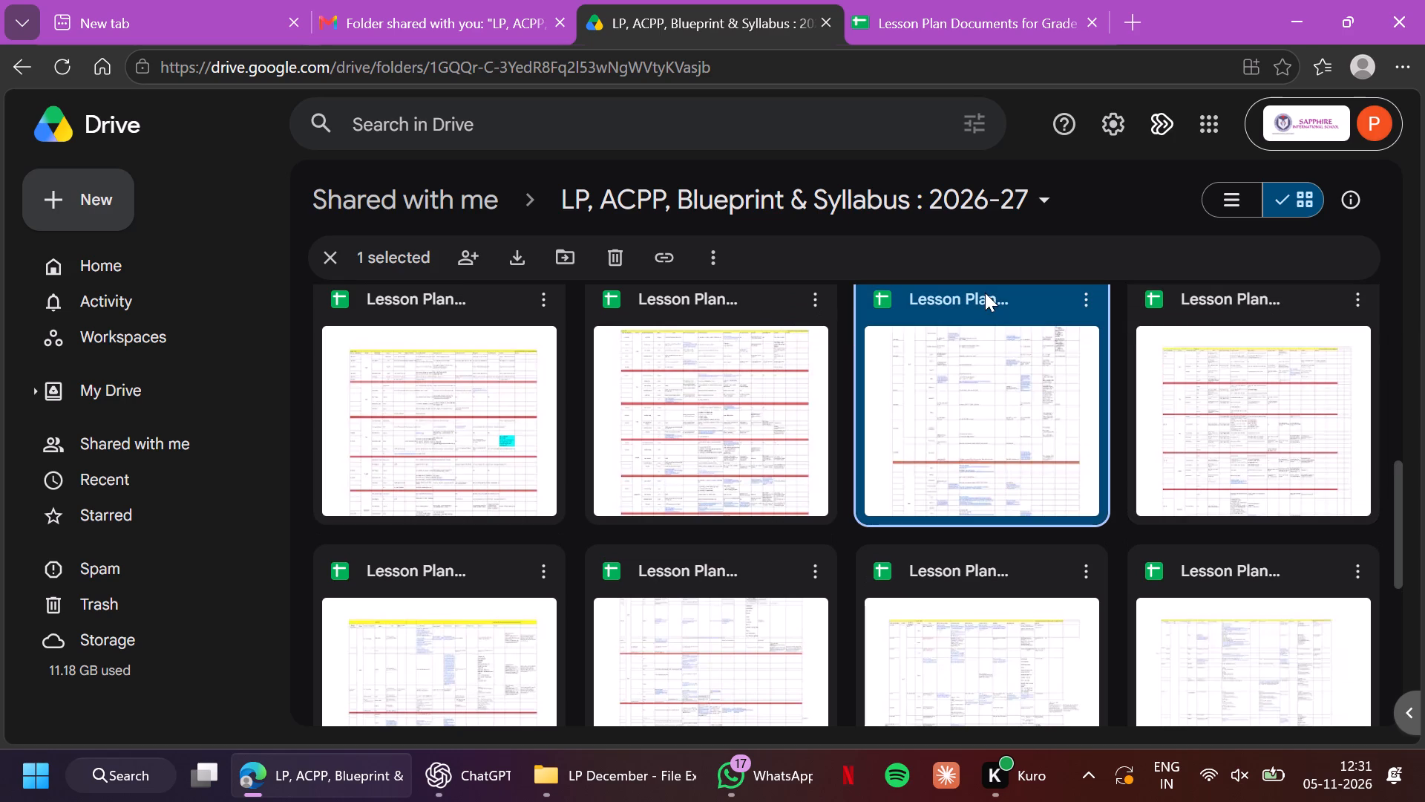
left_click(937, 305)
left_click(977, 388)
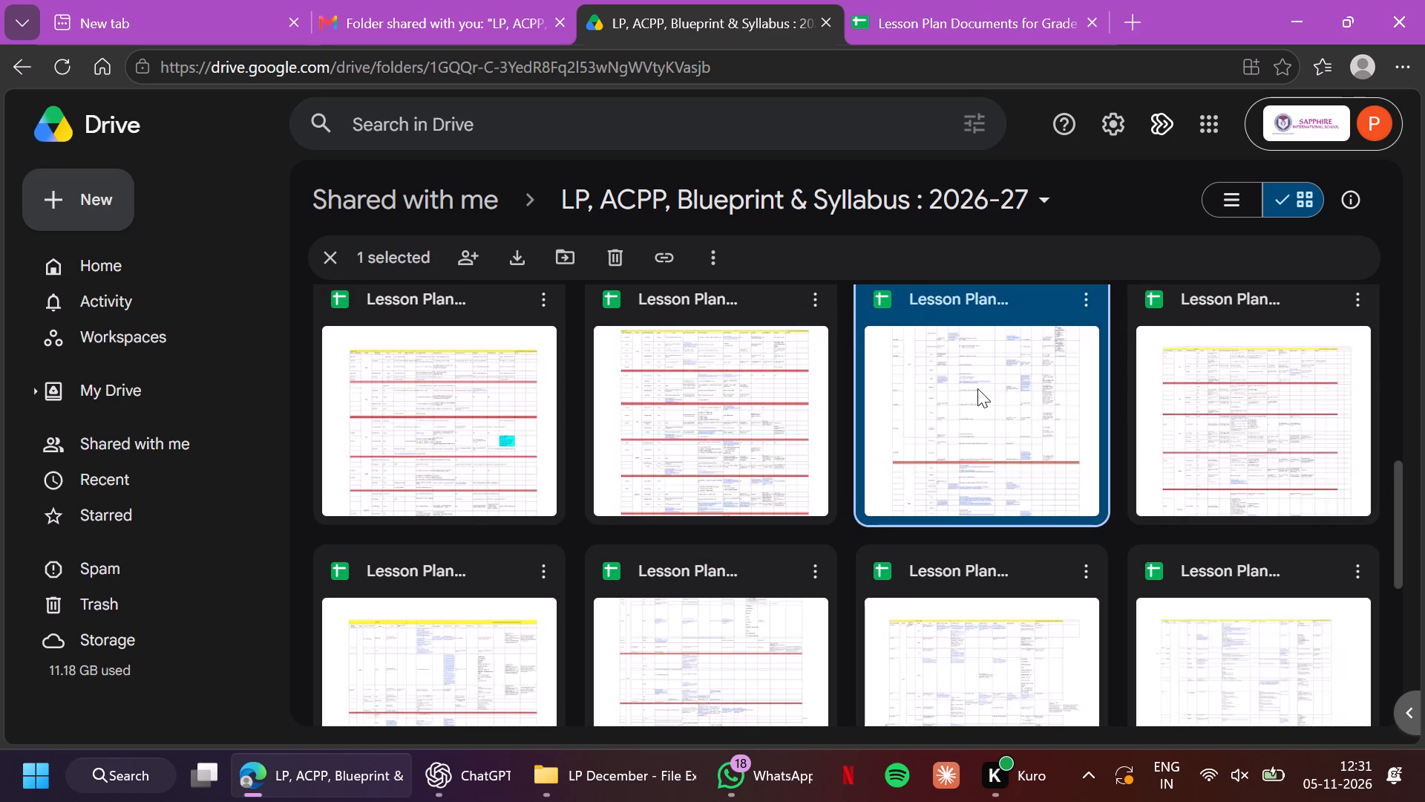
double_click(977, 388)
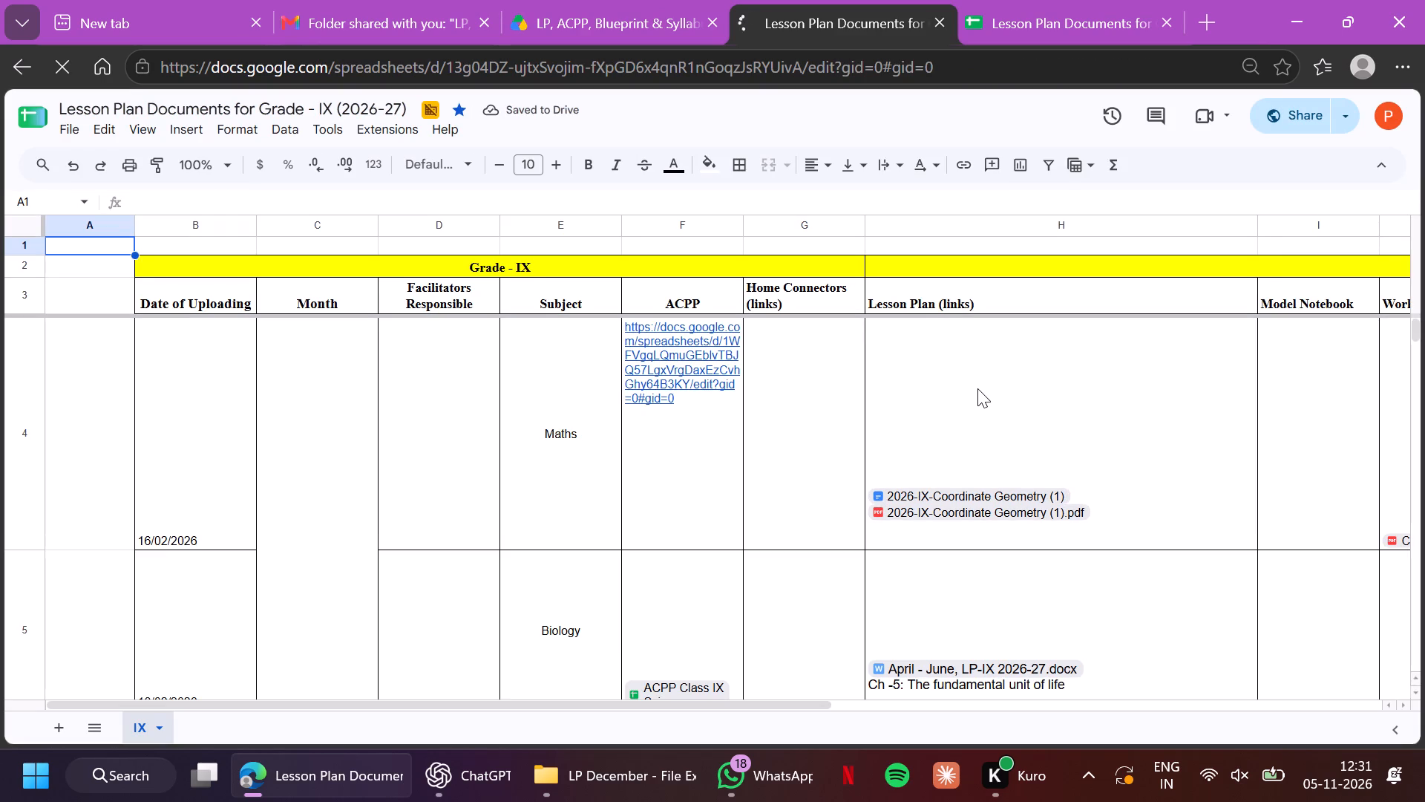
Look through the monthly subject rows of the Grade IX spreadsheet, checking the ACPP and Lesson Plan link columns.
scroll(662, 524, "down", 1)
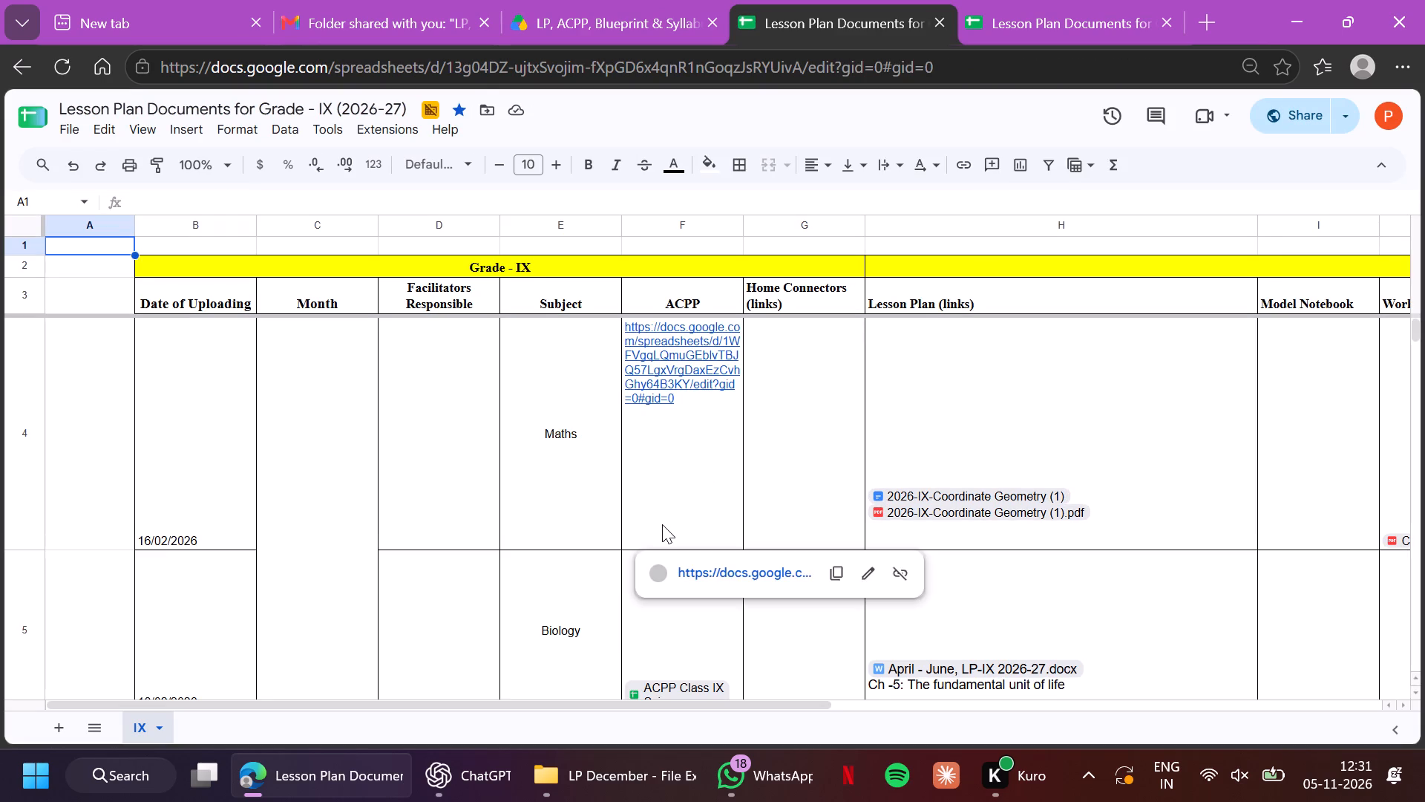
scroll(662, 524, "down", 2)
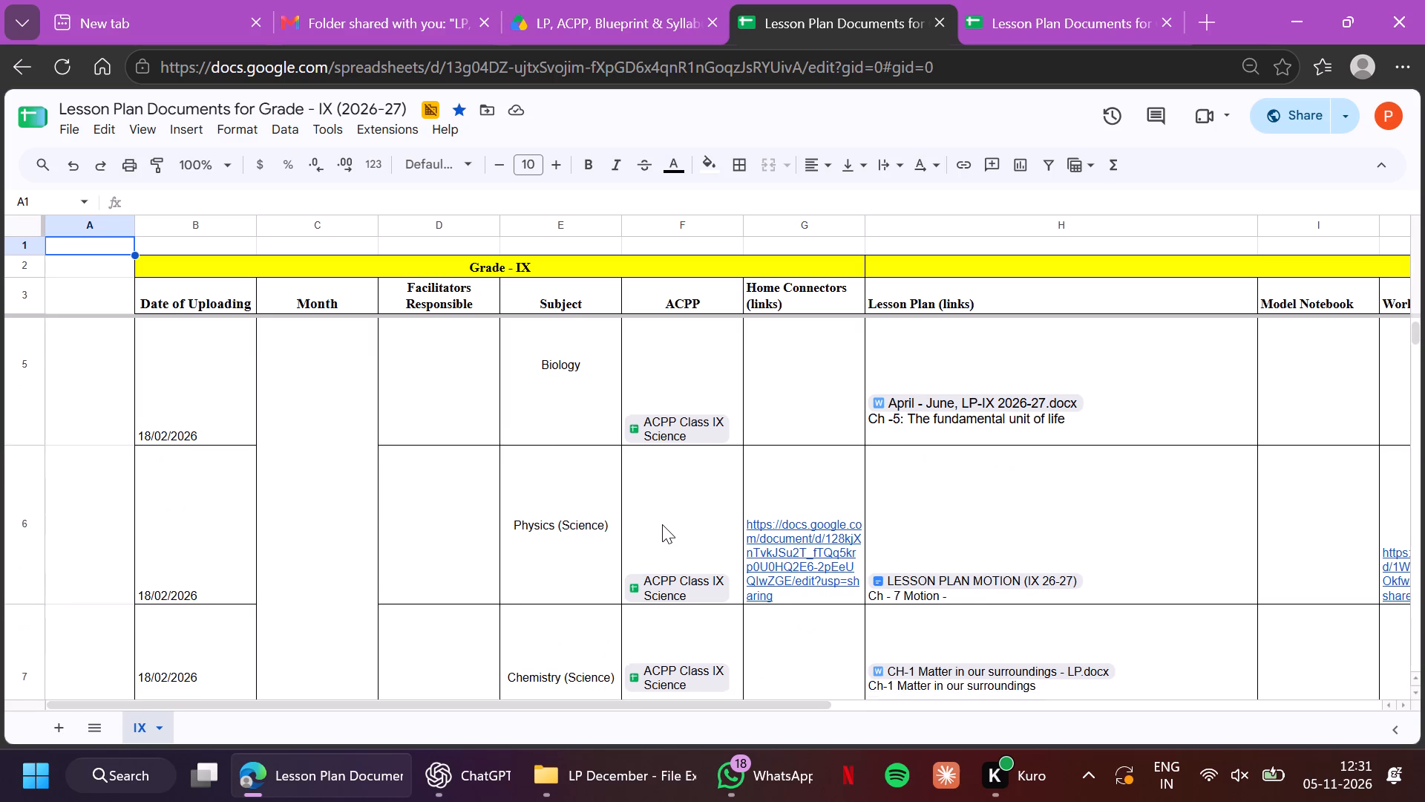
scroll(662, 524, "down", 4)
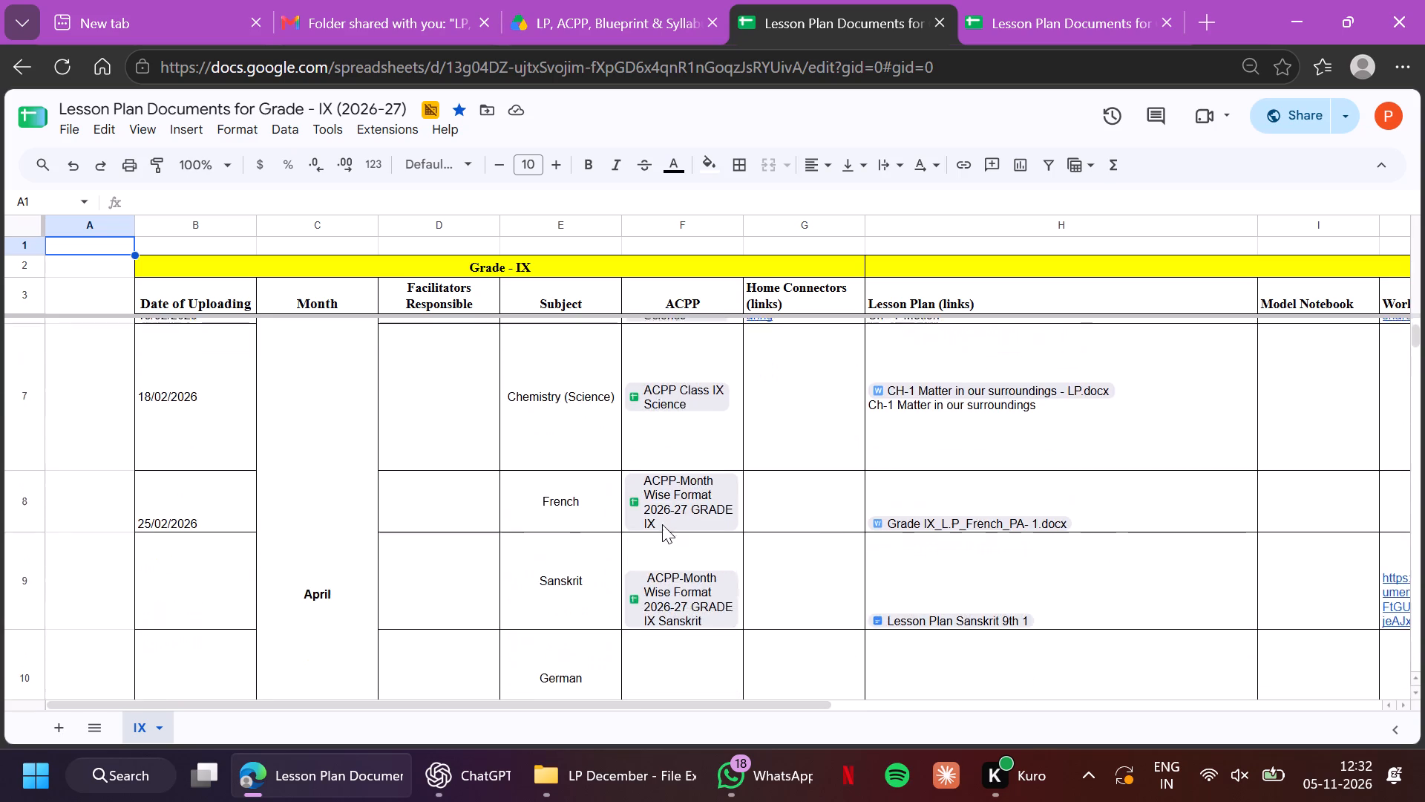
scroll(662, 524, "down", 8)
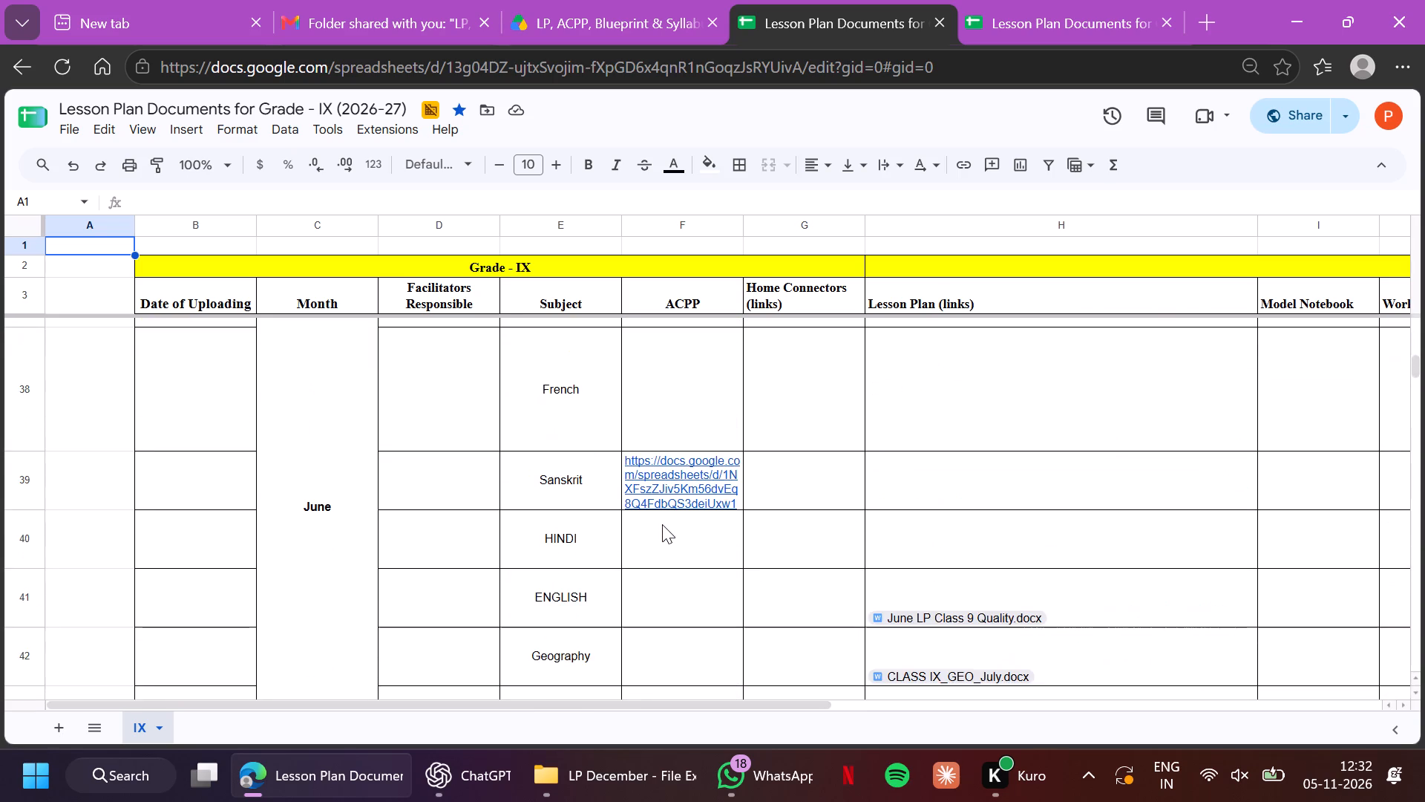
scroll(662, 524, "up", 13)
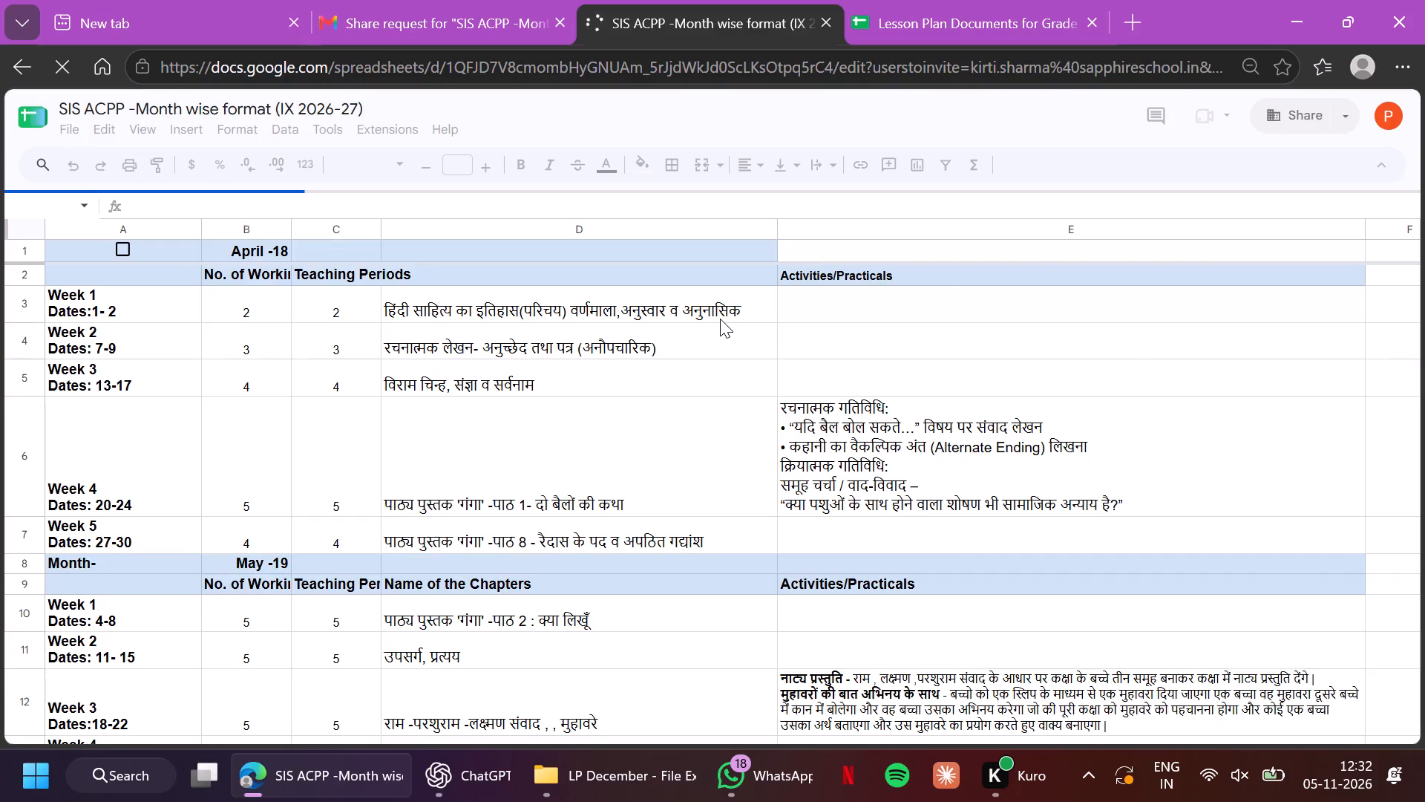
Dismiss the sharing dialog and open column E's cell beside December Week 2 (Dates 7-11) for editing.
scroll(720, 319, "down", 9)
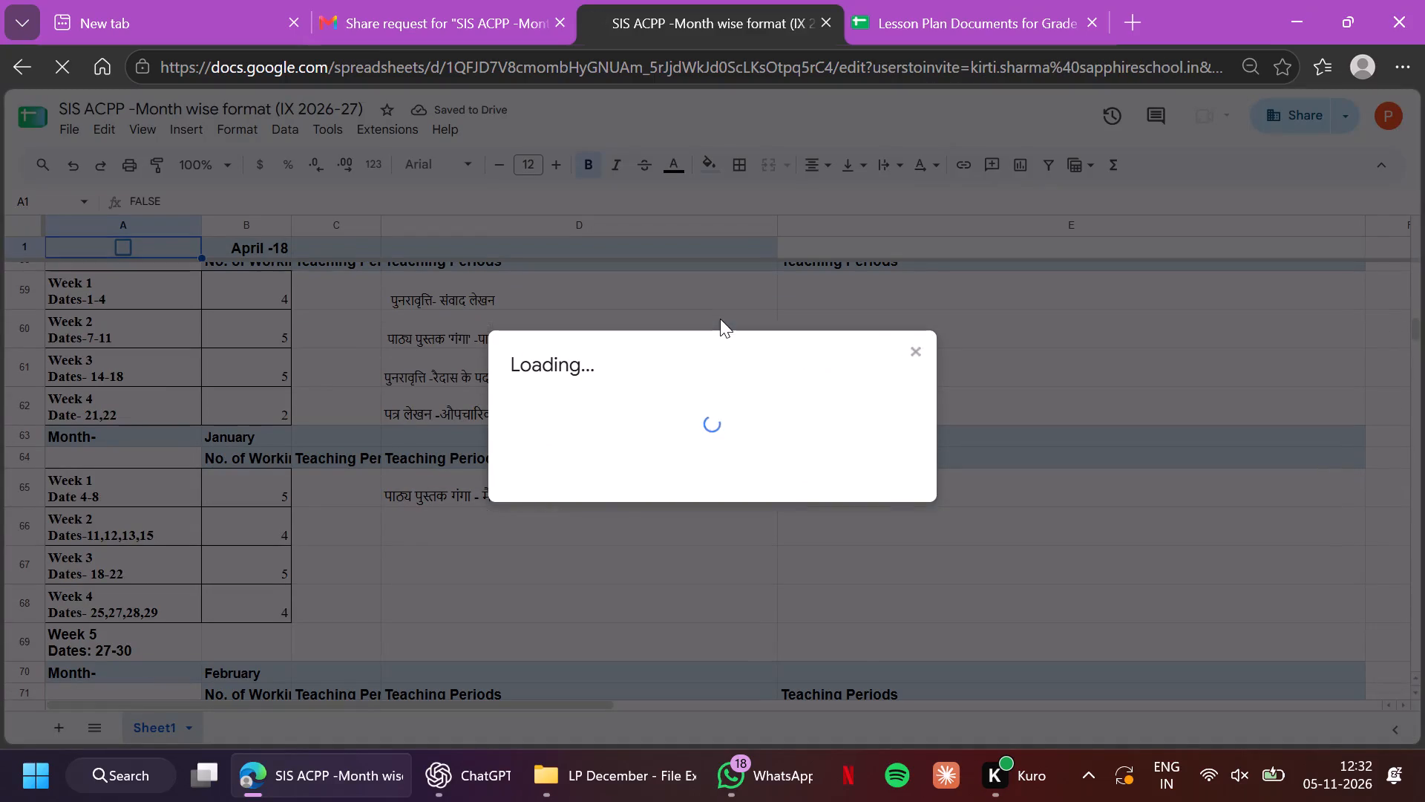
scroll(720, 319, "down", 1)
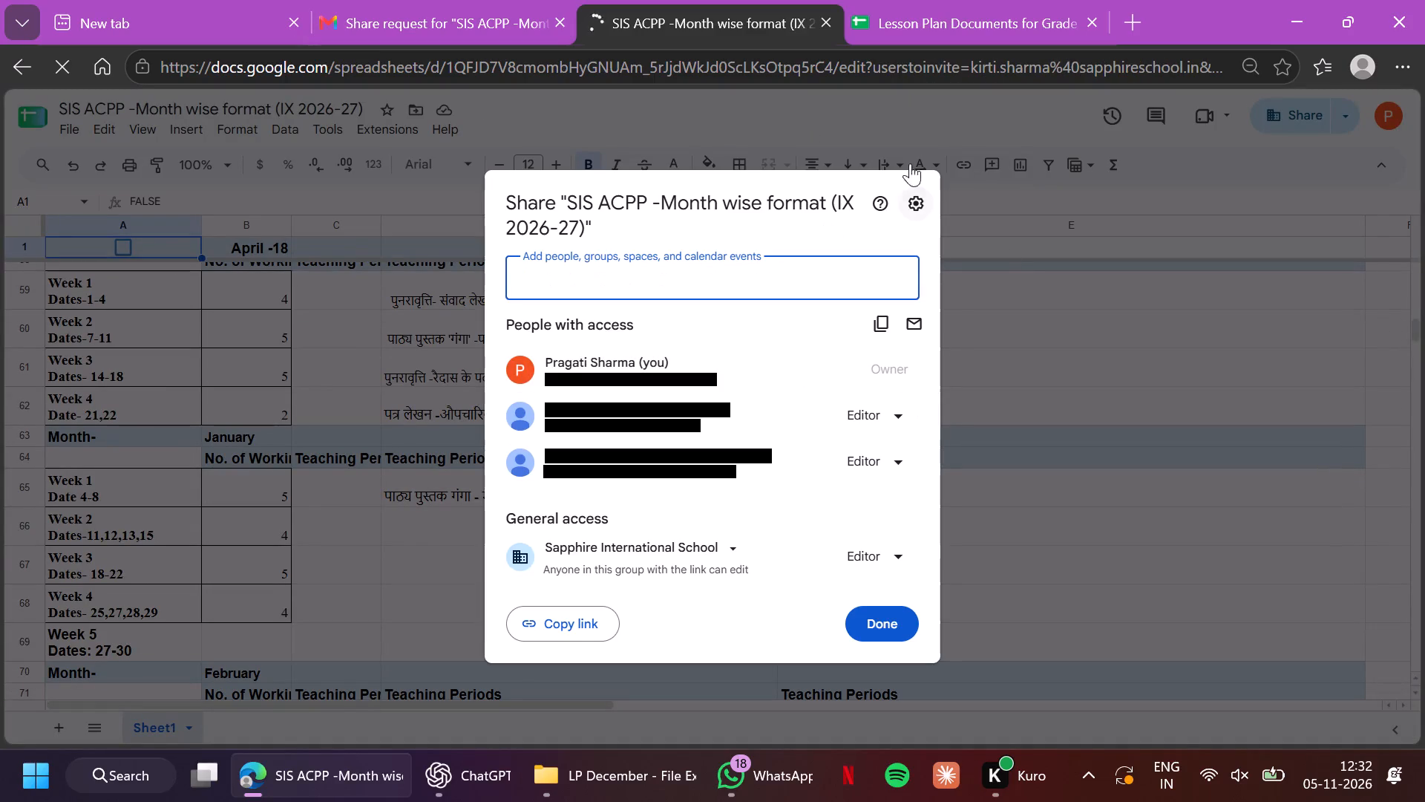
left_click(1075, 247)
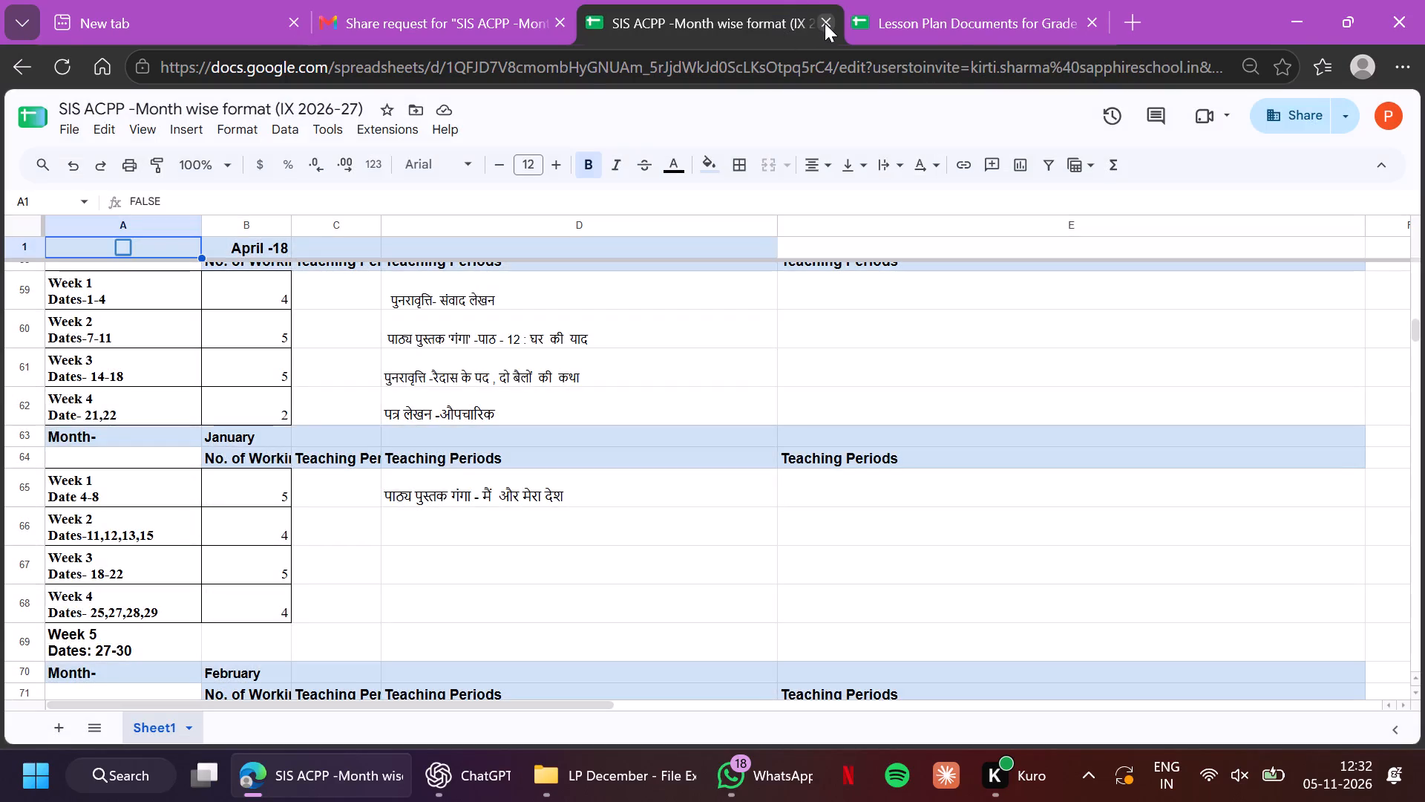
scroll(469, 441, "up", 2)
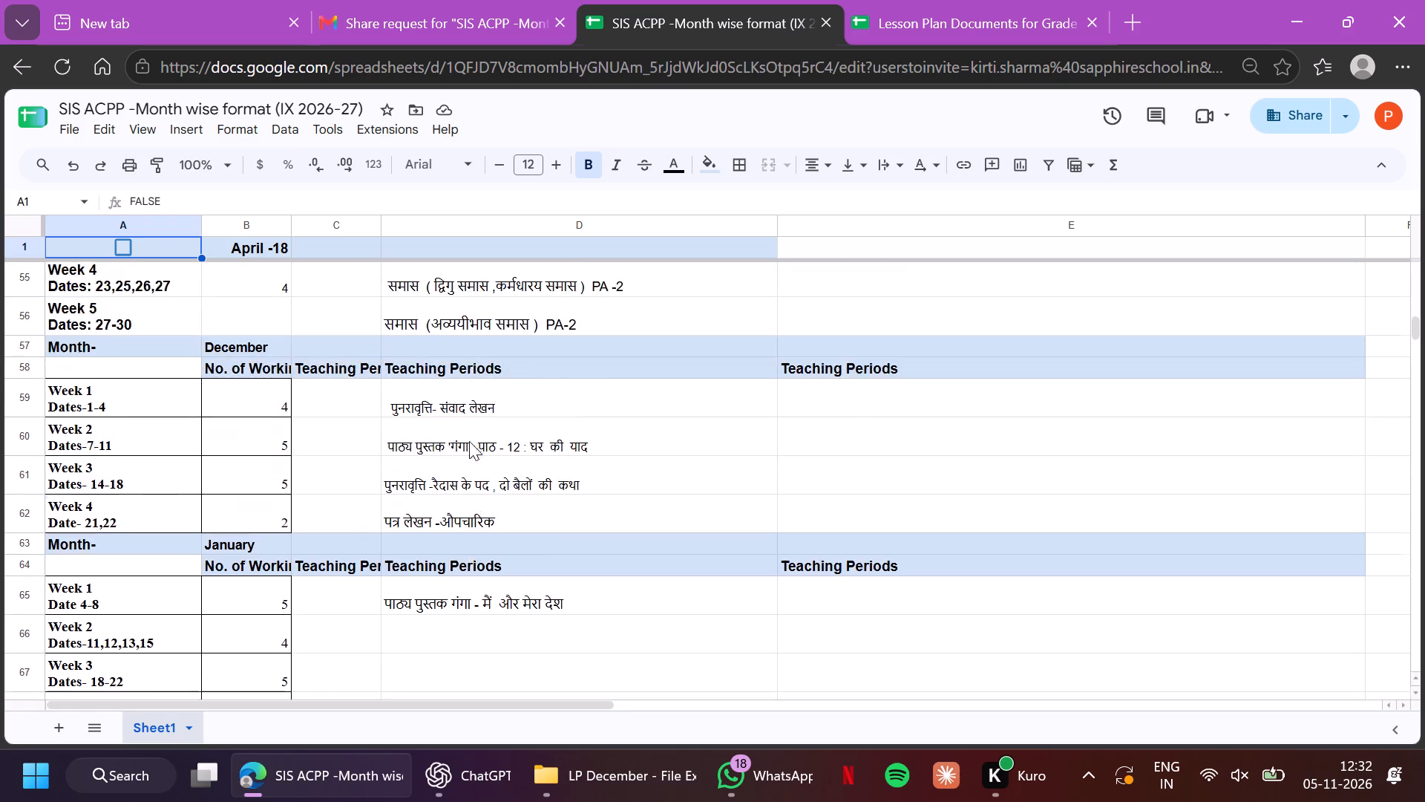
scroll(469, 441, "up", 3)
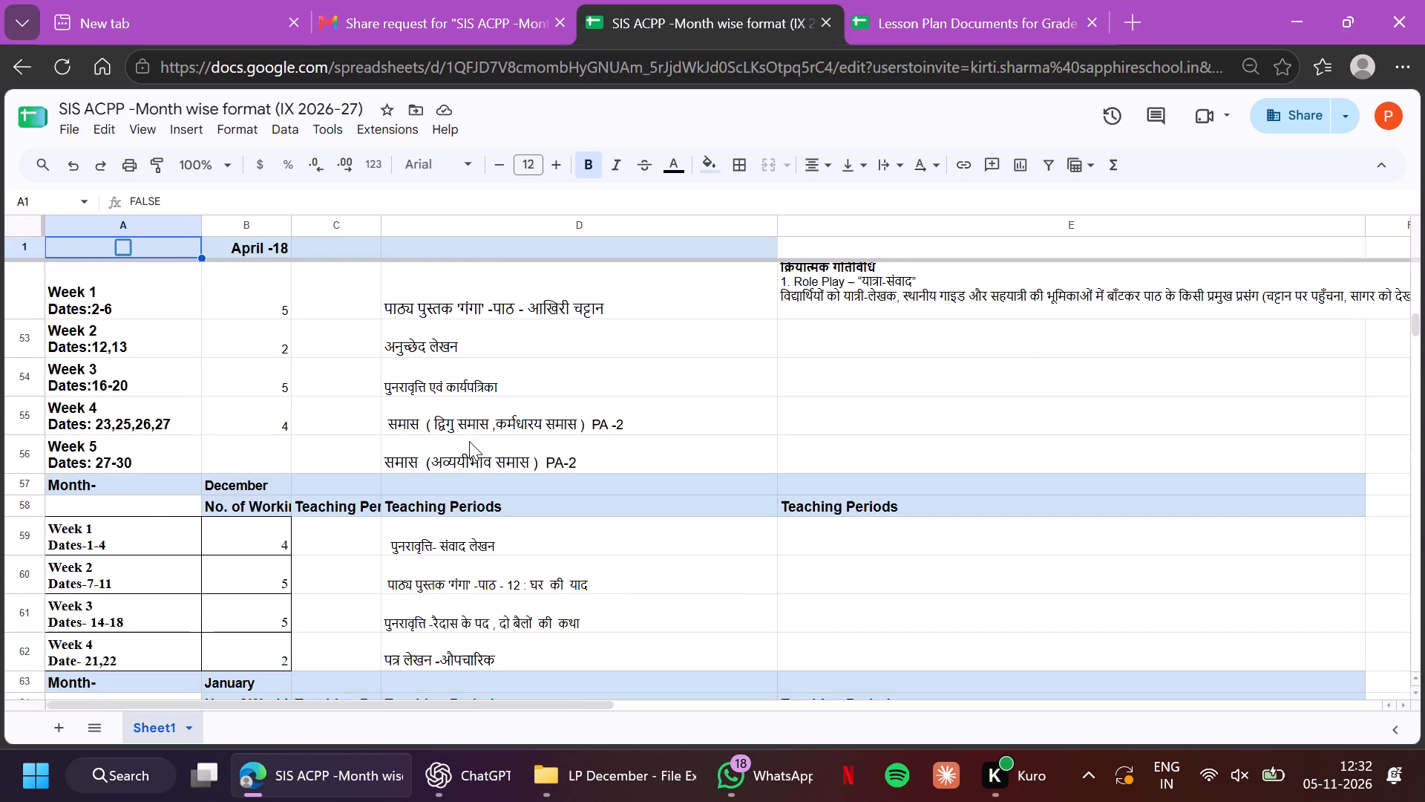
scroll(469, 441, "up", 1)
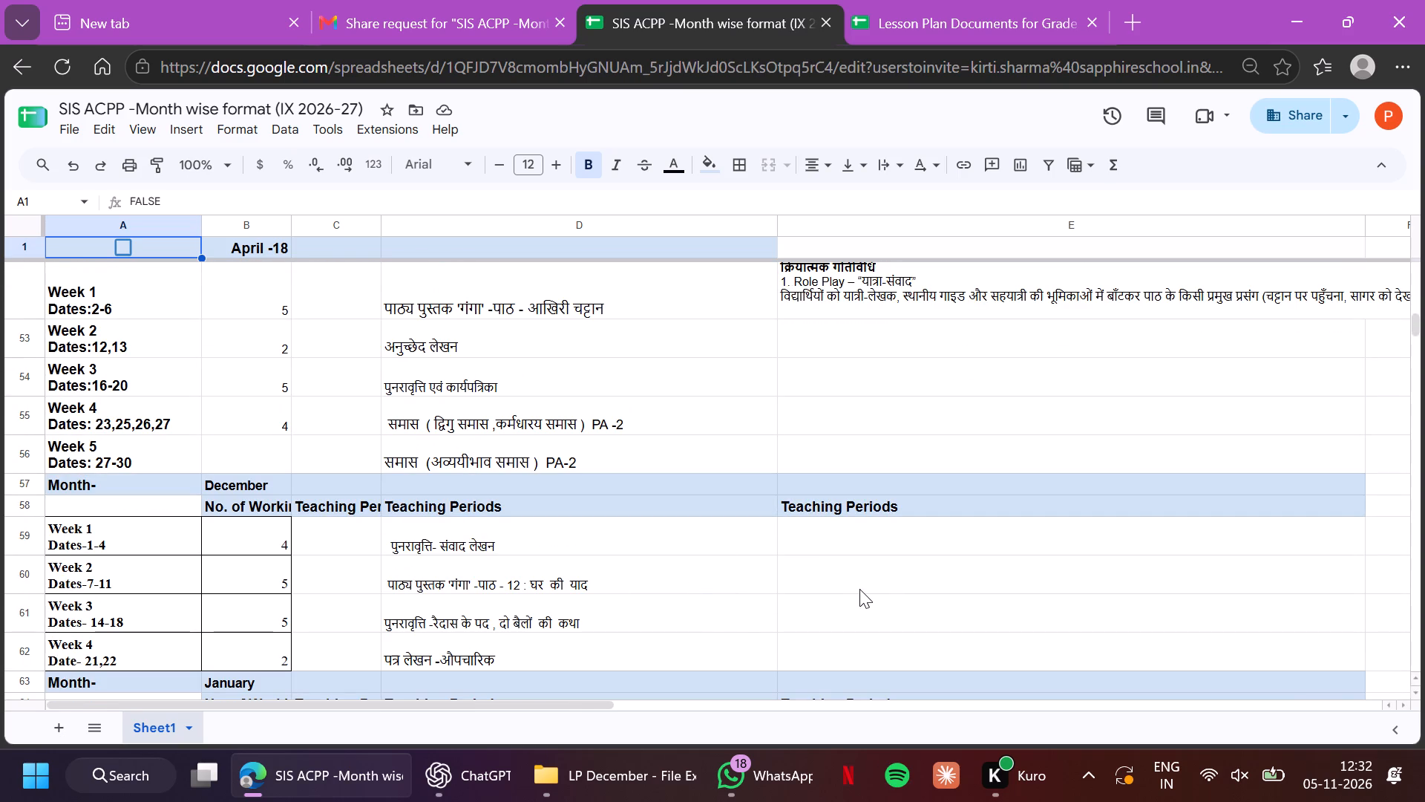
left_click(854, 590)
double_click(856, 581)
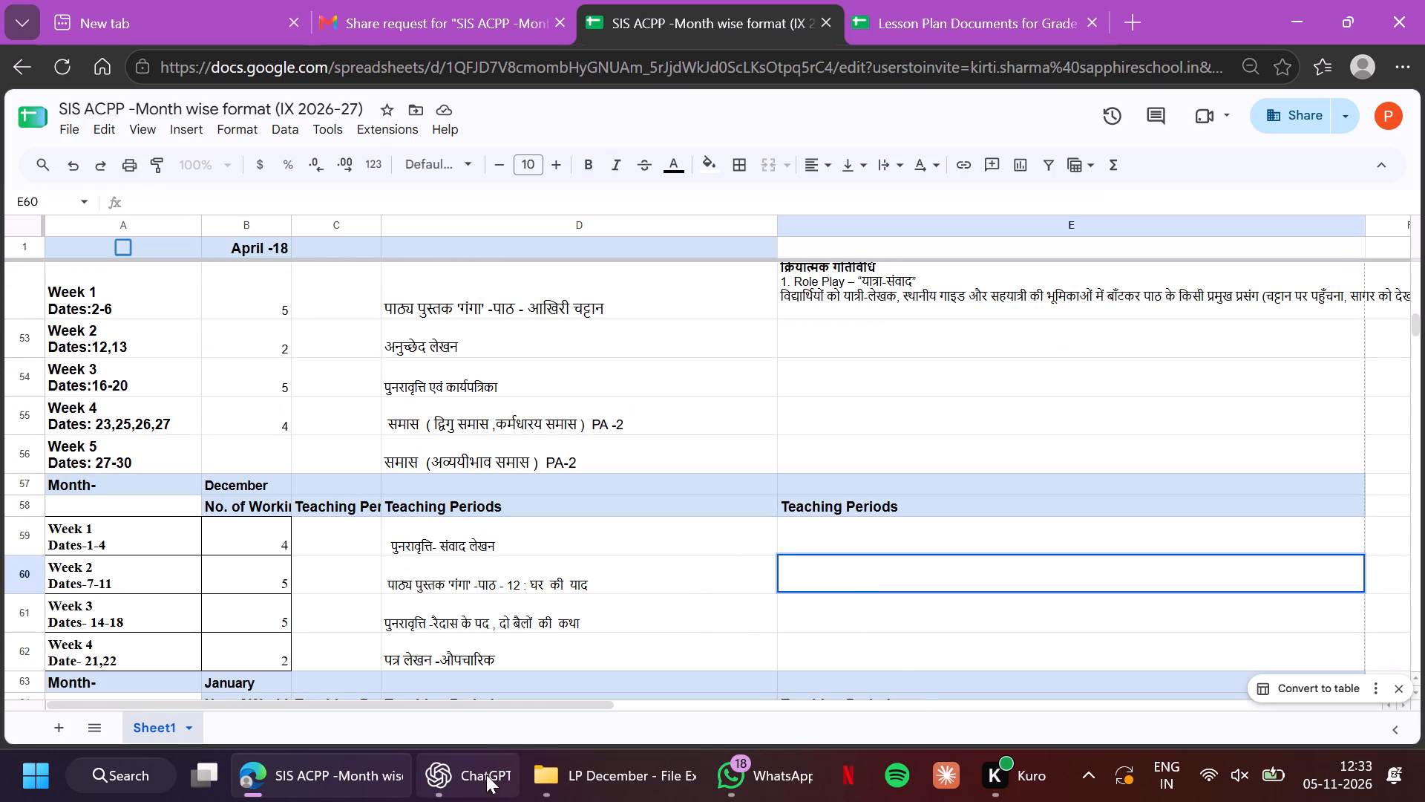
Switch to the LP December folder in File Explorer.
left_click(594, 785)
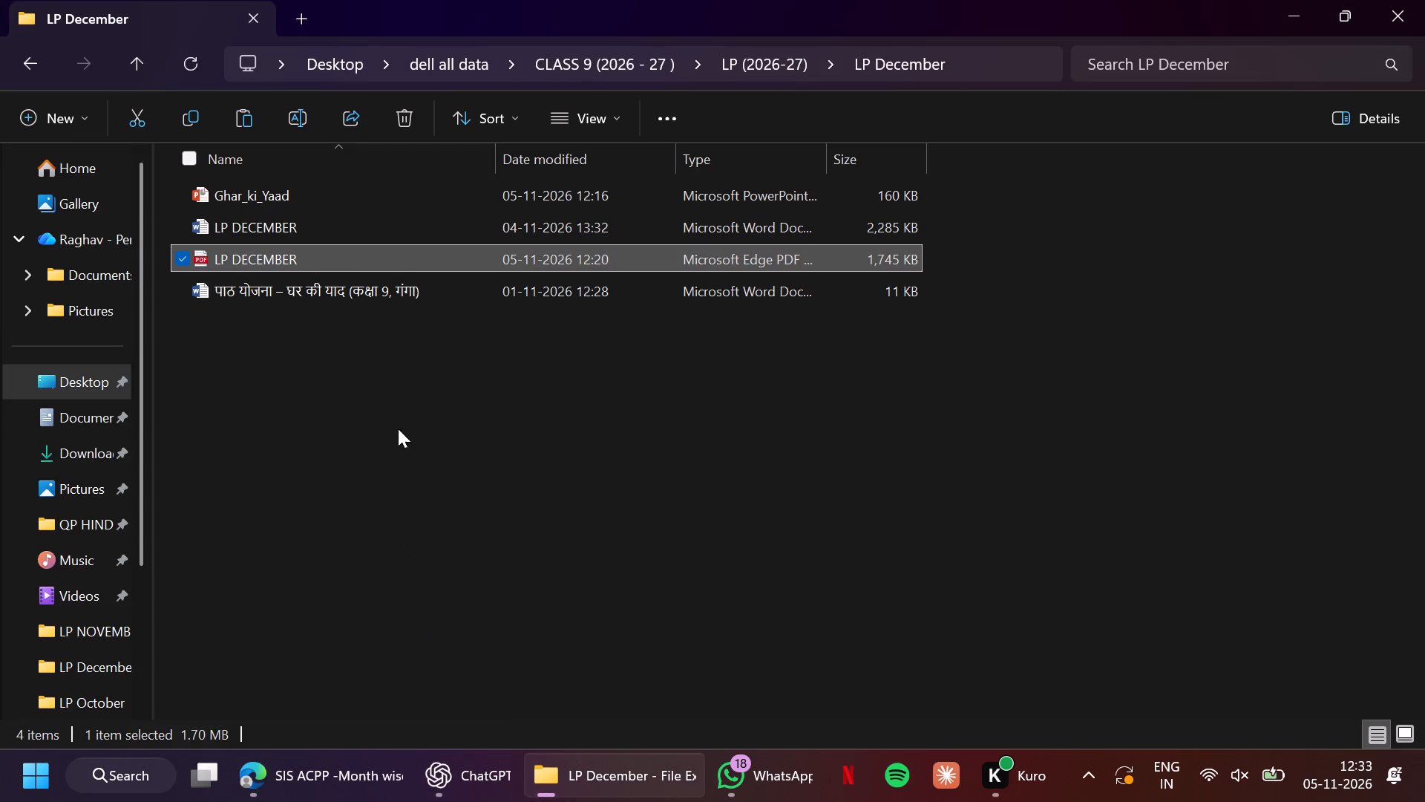
View the Word document "पाठ योजना – घर की याद (कक्षा 9, गंगा)" from the LP December folder and close it.
double_click(304, 282)
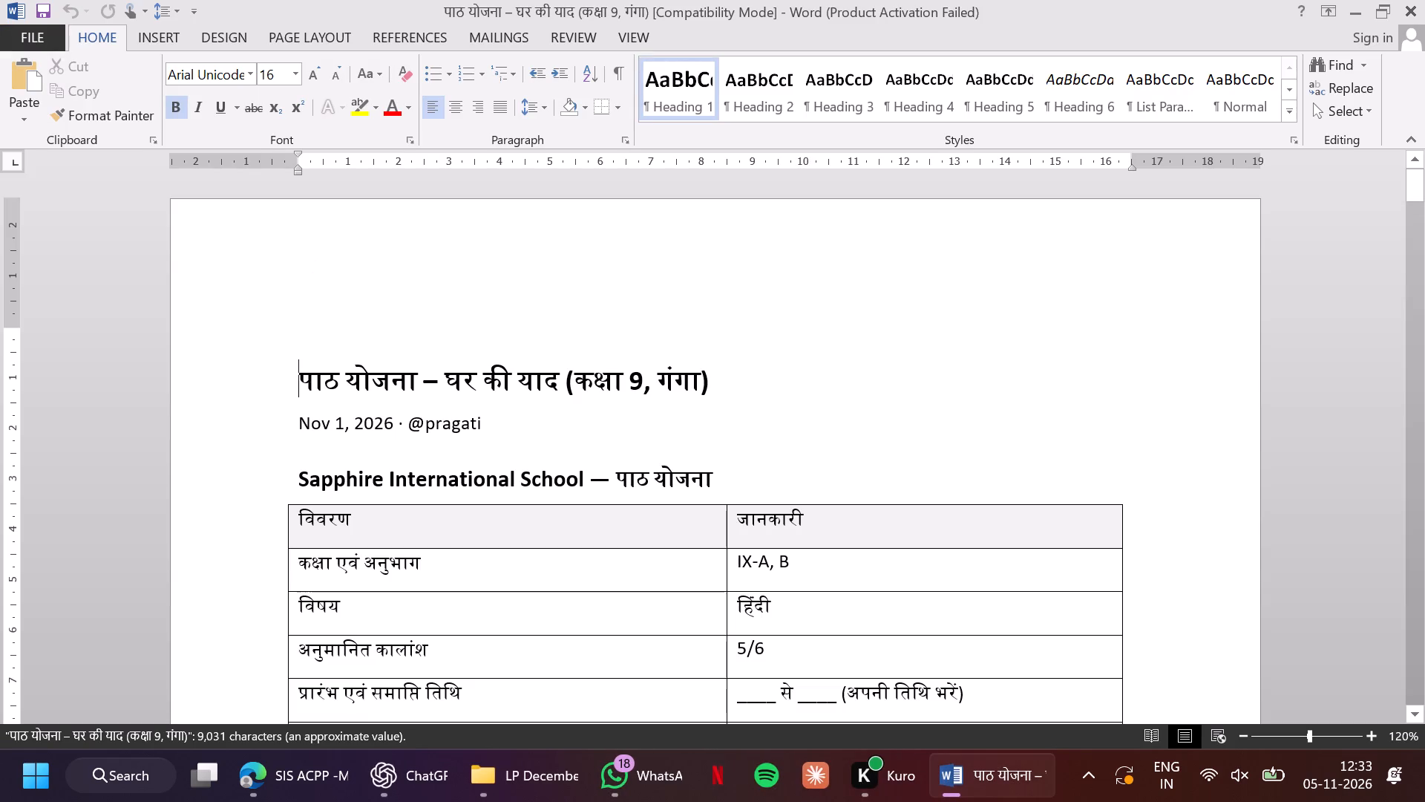
left_click(1415, 6)
left_click(958, 604)
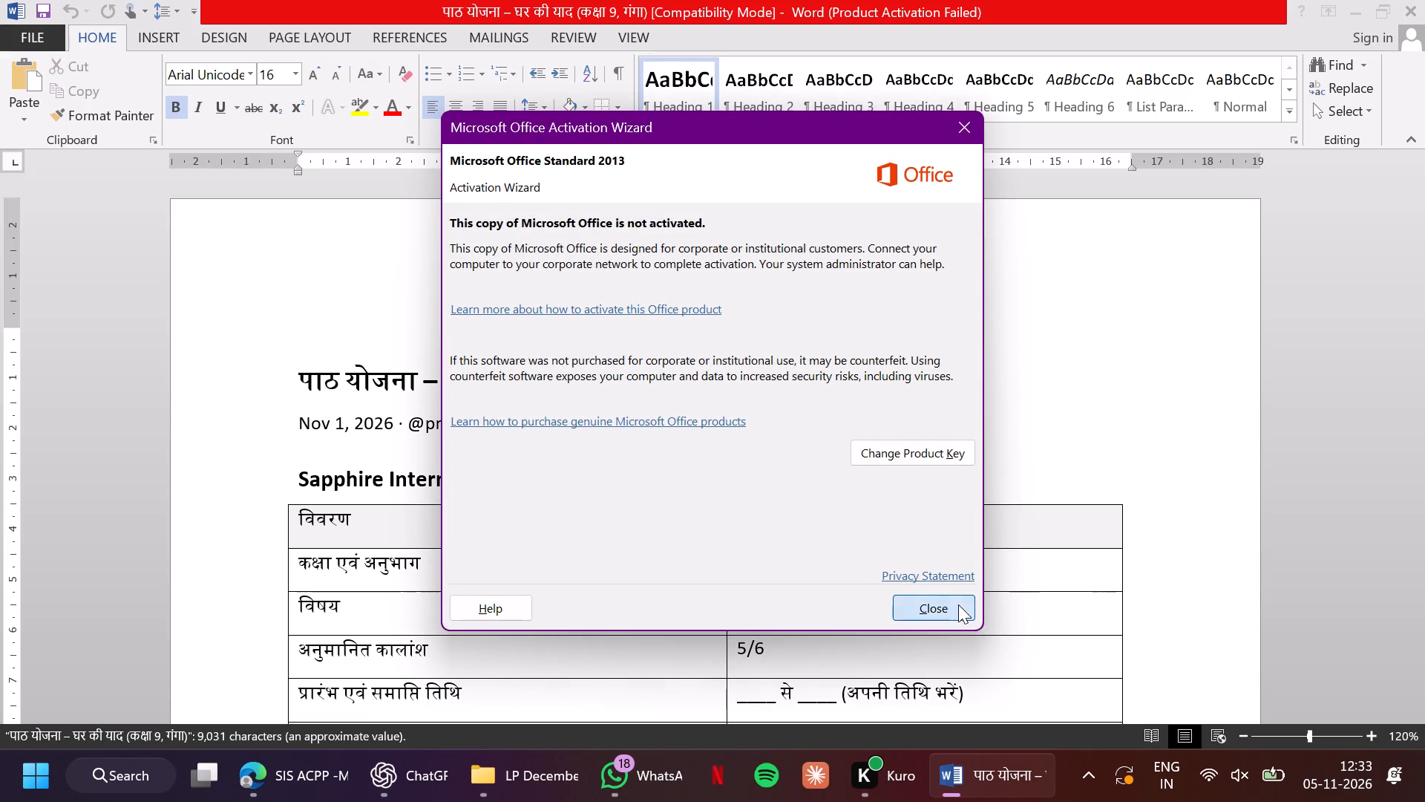
left_click(1410, 9)
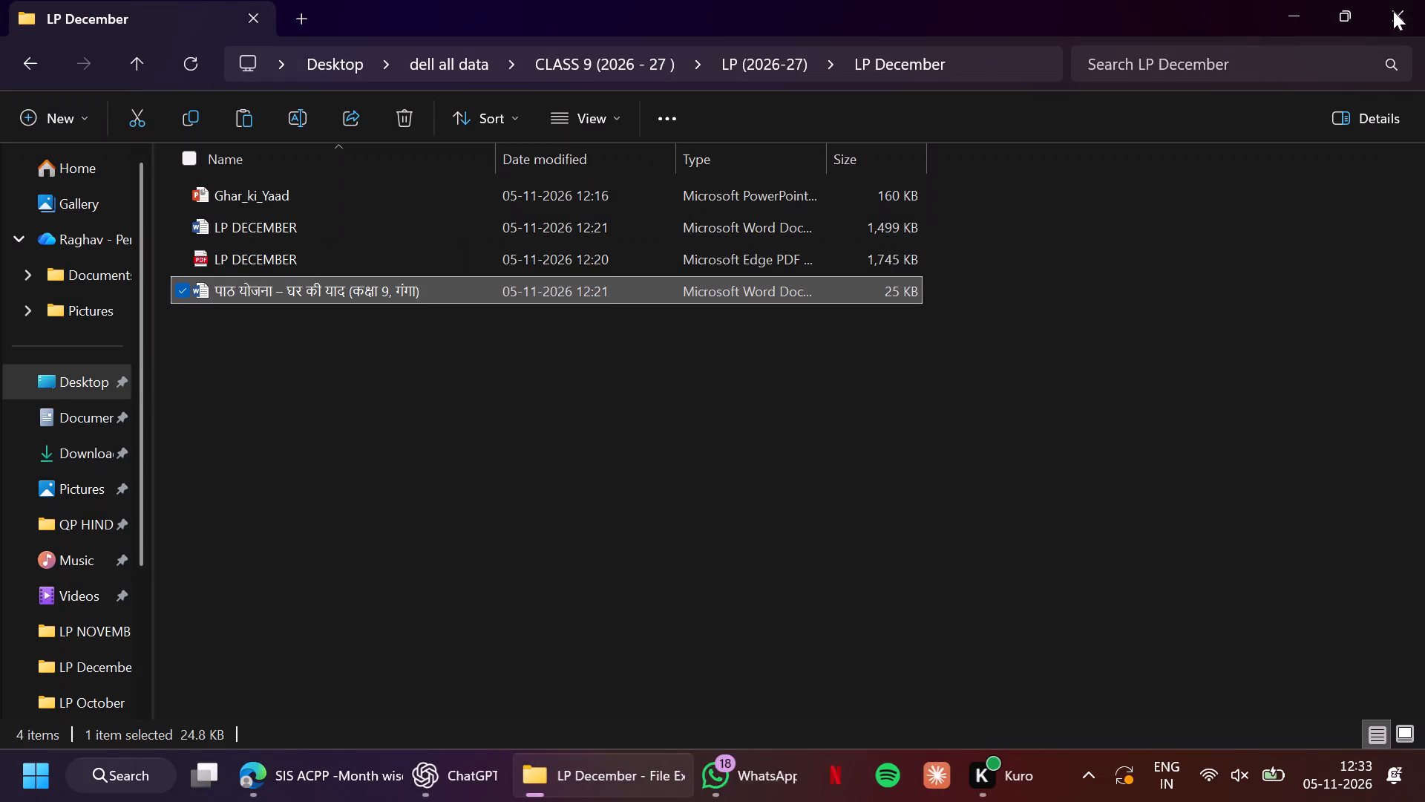
Delete the Word file "पाठ योजना – घर की याद (कक्षा 9, गंगा)" from the LP December folder.
right_click(594, 297)
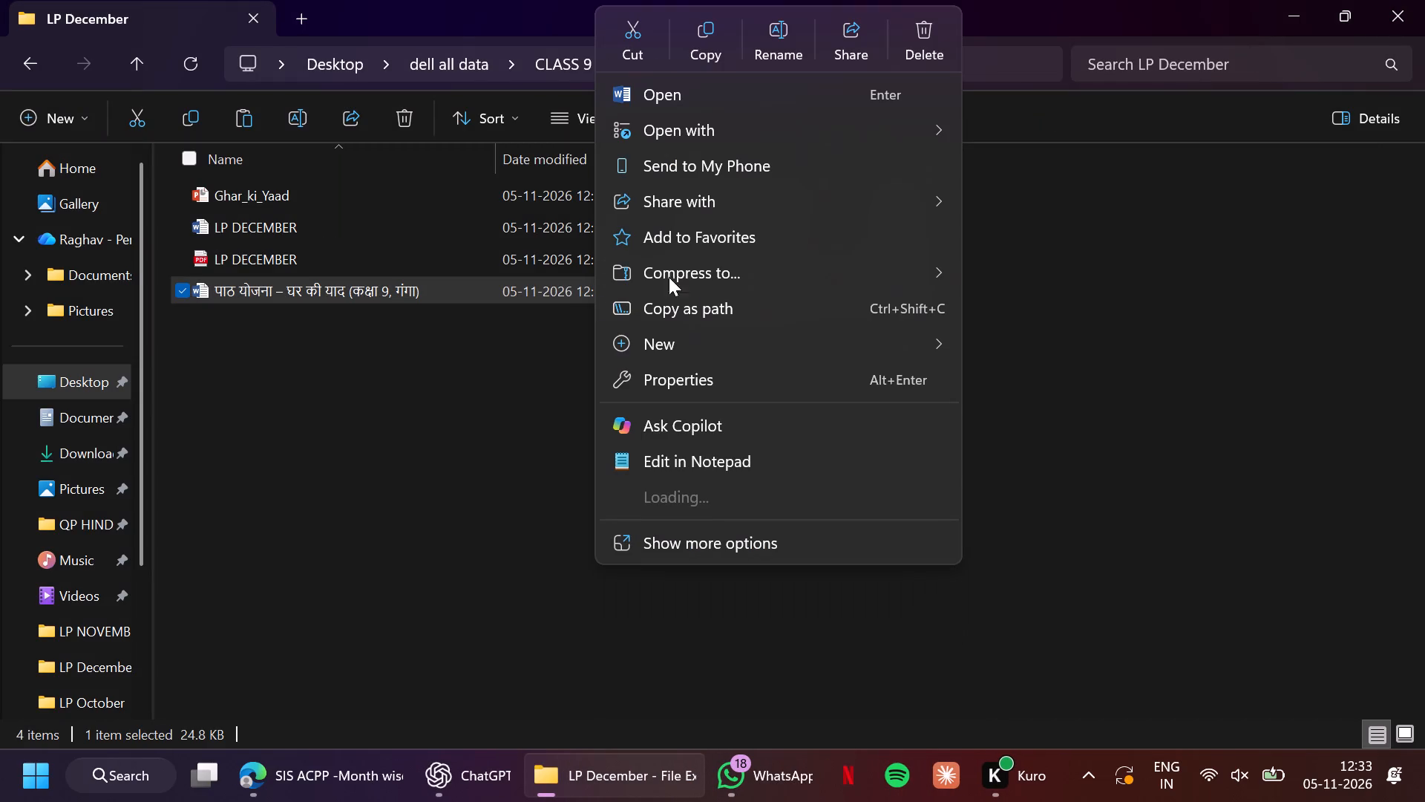
left_click(921, 33)
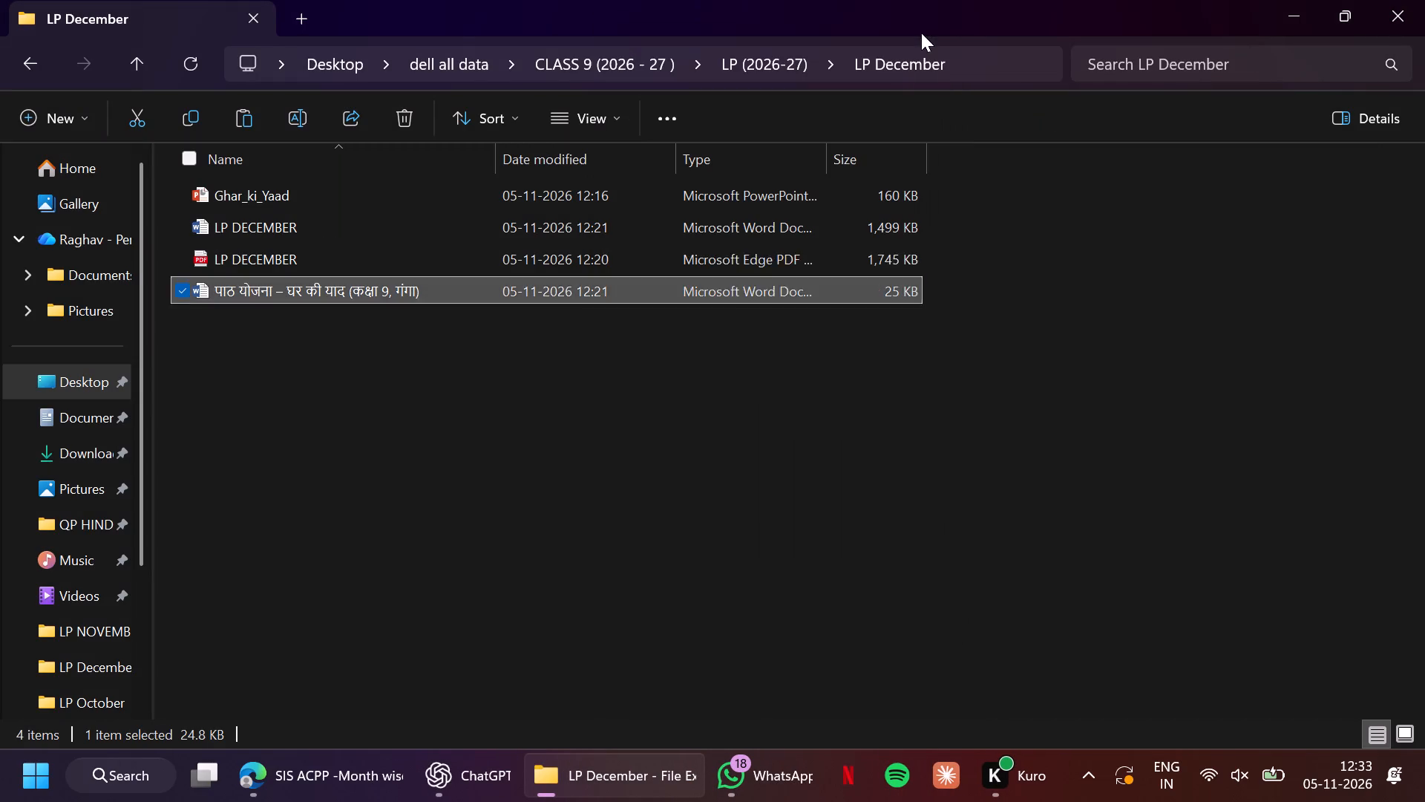
left_click(805, 465)
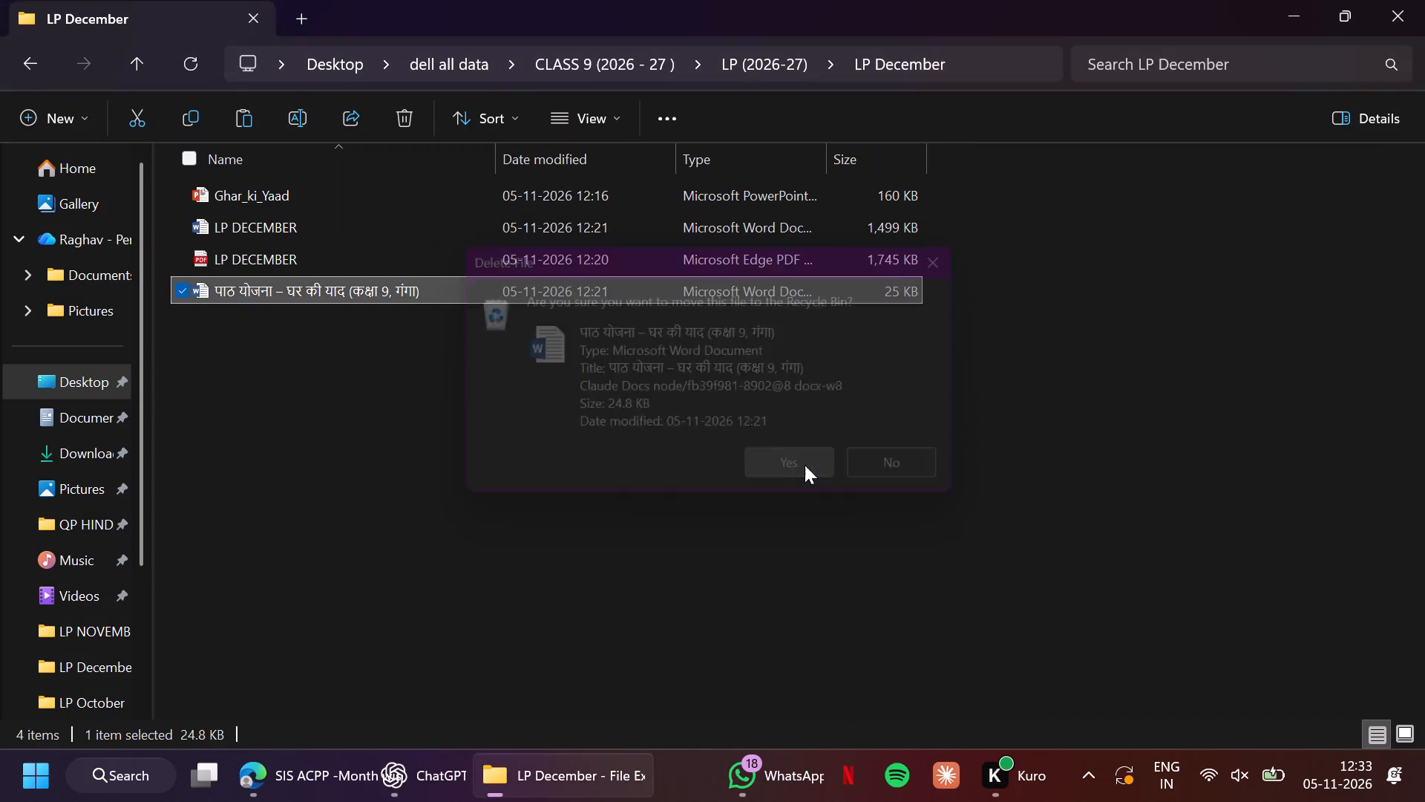
Open the LP DECEMBER Word document and dismiss the Office activation dialog.
double_click(354, 238)
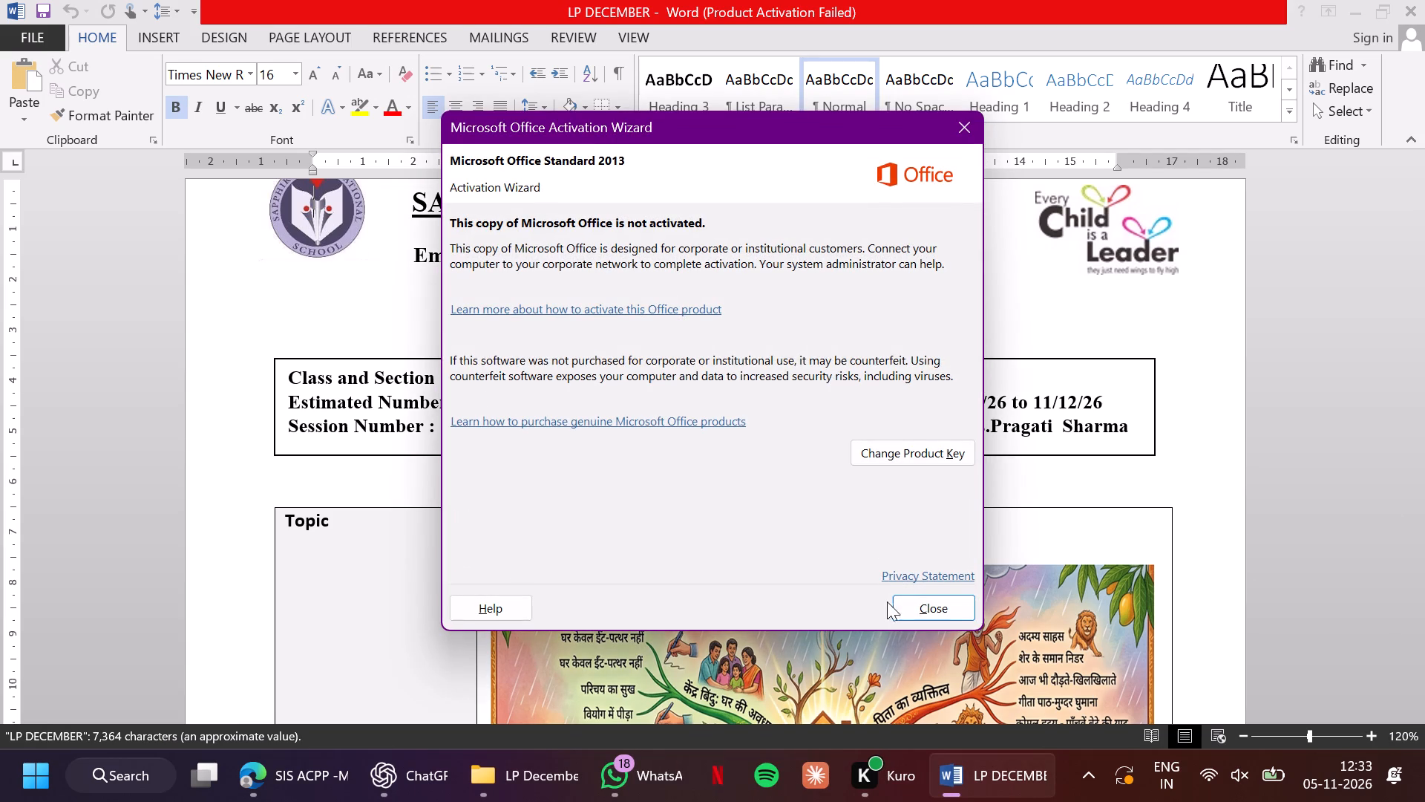
left_click(930, 593)
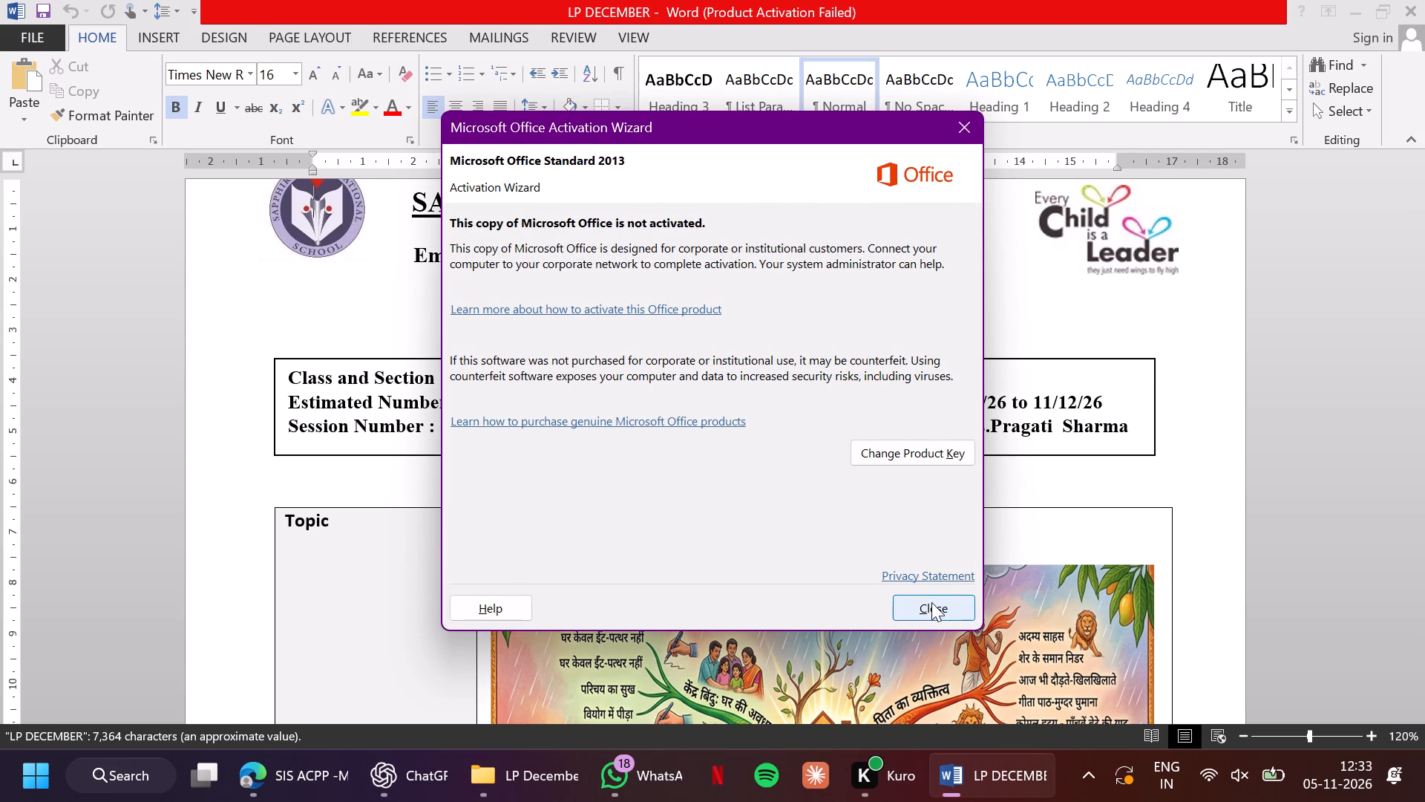
left_click(931, 602)
Copy all the activity text of the Warming Up/Anticipatory Set/Trigger row, from गतिविधि 1 through the ICT activity bullets.
scroll(689, 604, "down", 3)
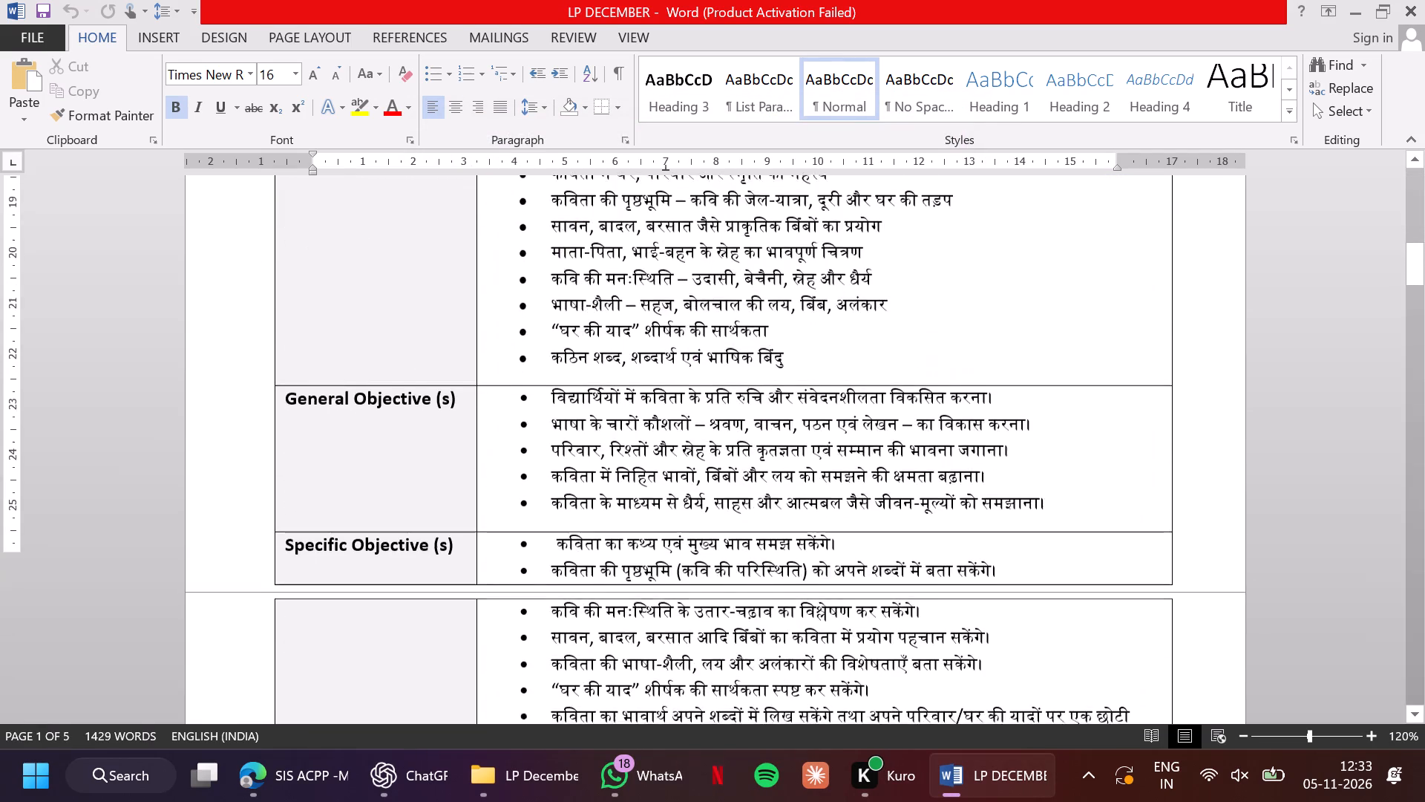
scroll(689, 604, "down", 1)
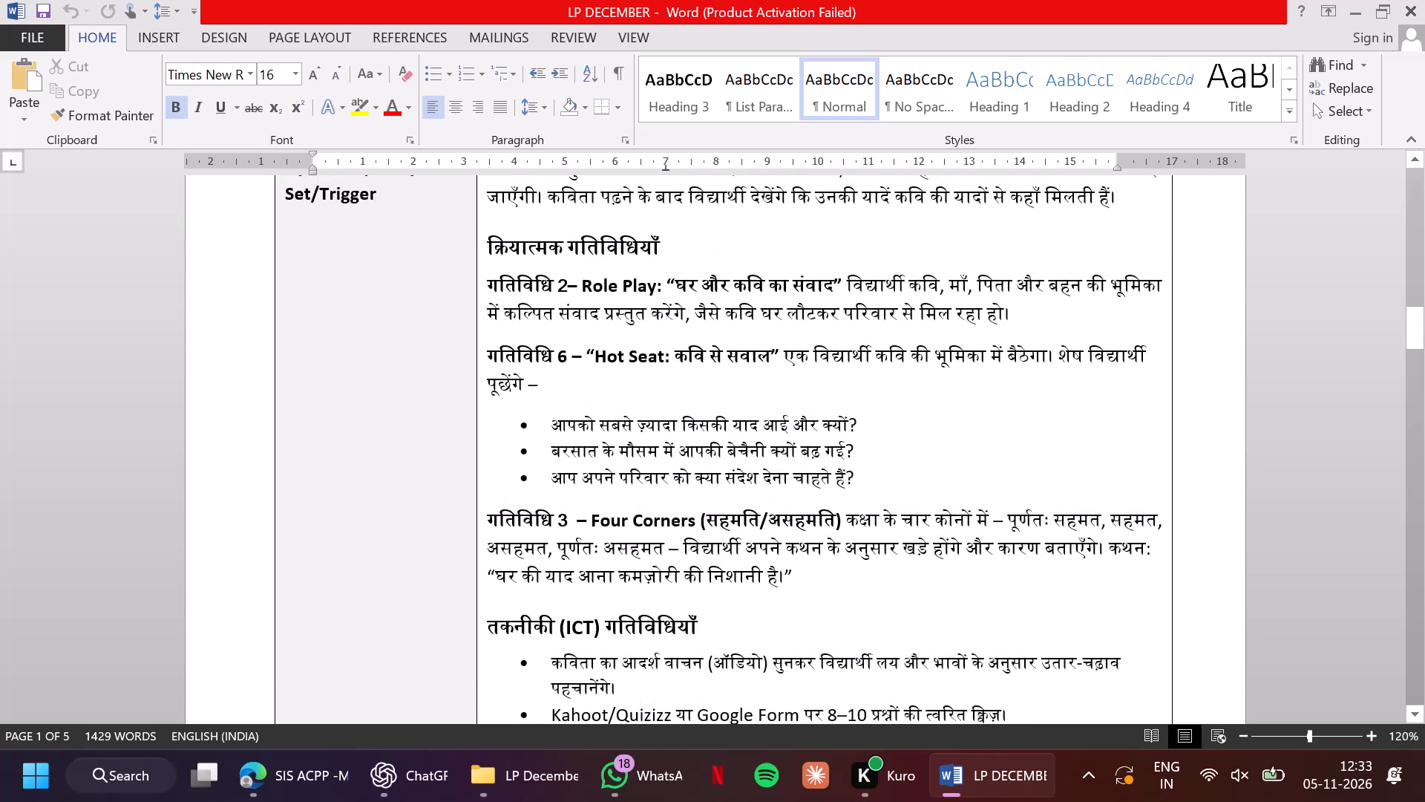
scroll(689, 604, "up", 1)
left_click_drag(489, 472, 632, 621)
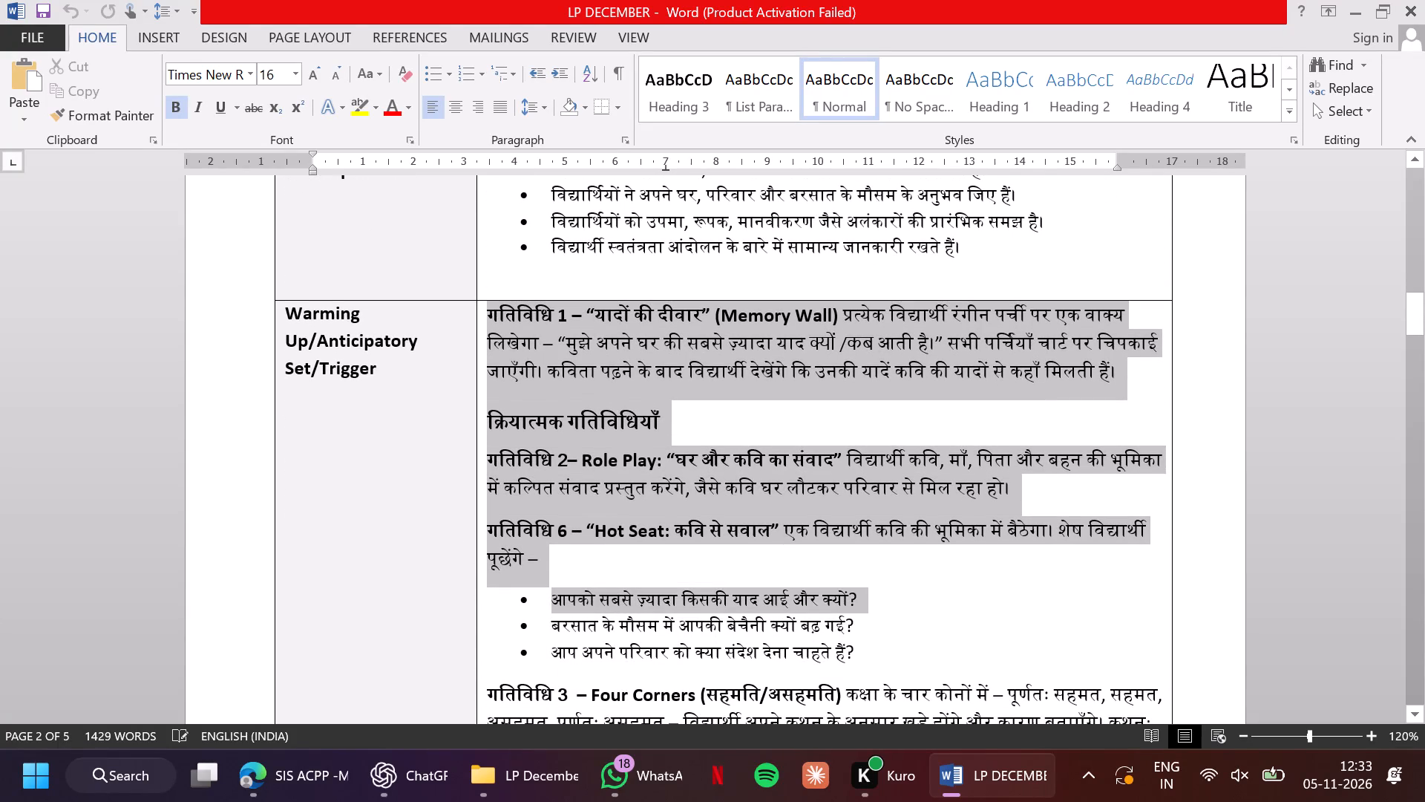
left_click_drag(632, 621, 740, 576)
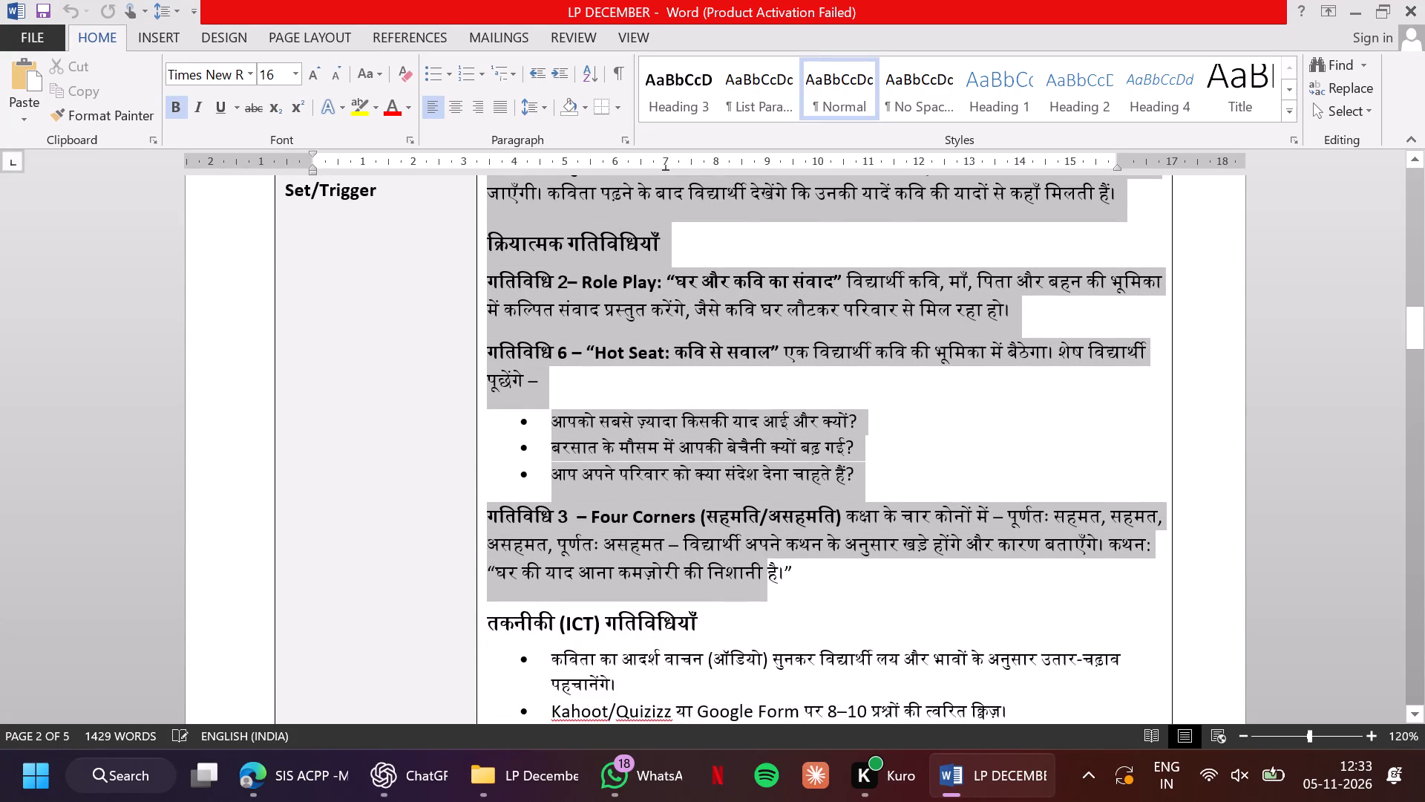
left_click_drag(740, 576, 866, 664)
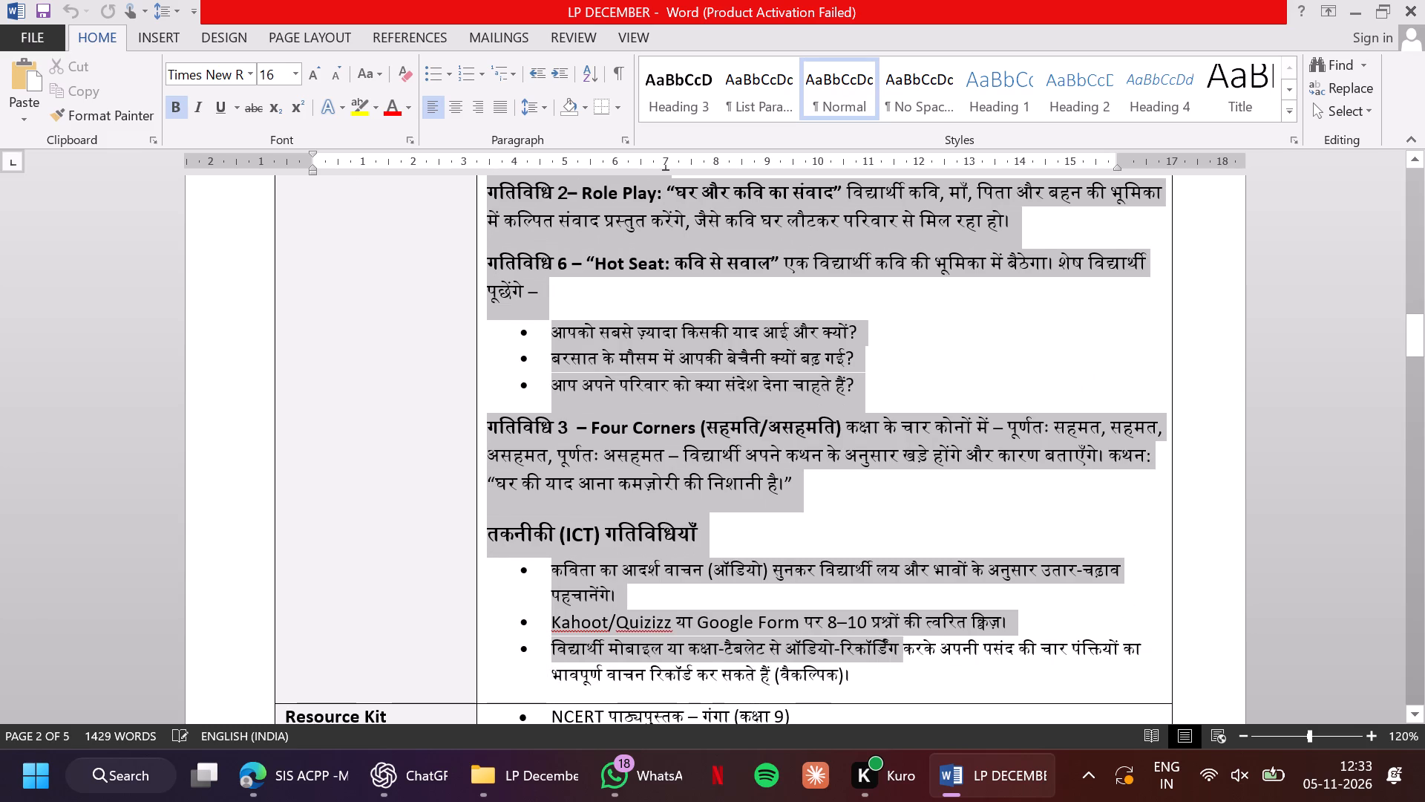
left_click_drag(866, 664, 859, 685)
key("ctrl+c")
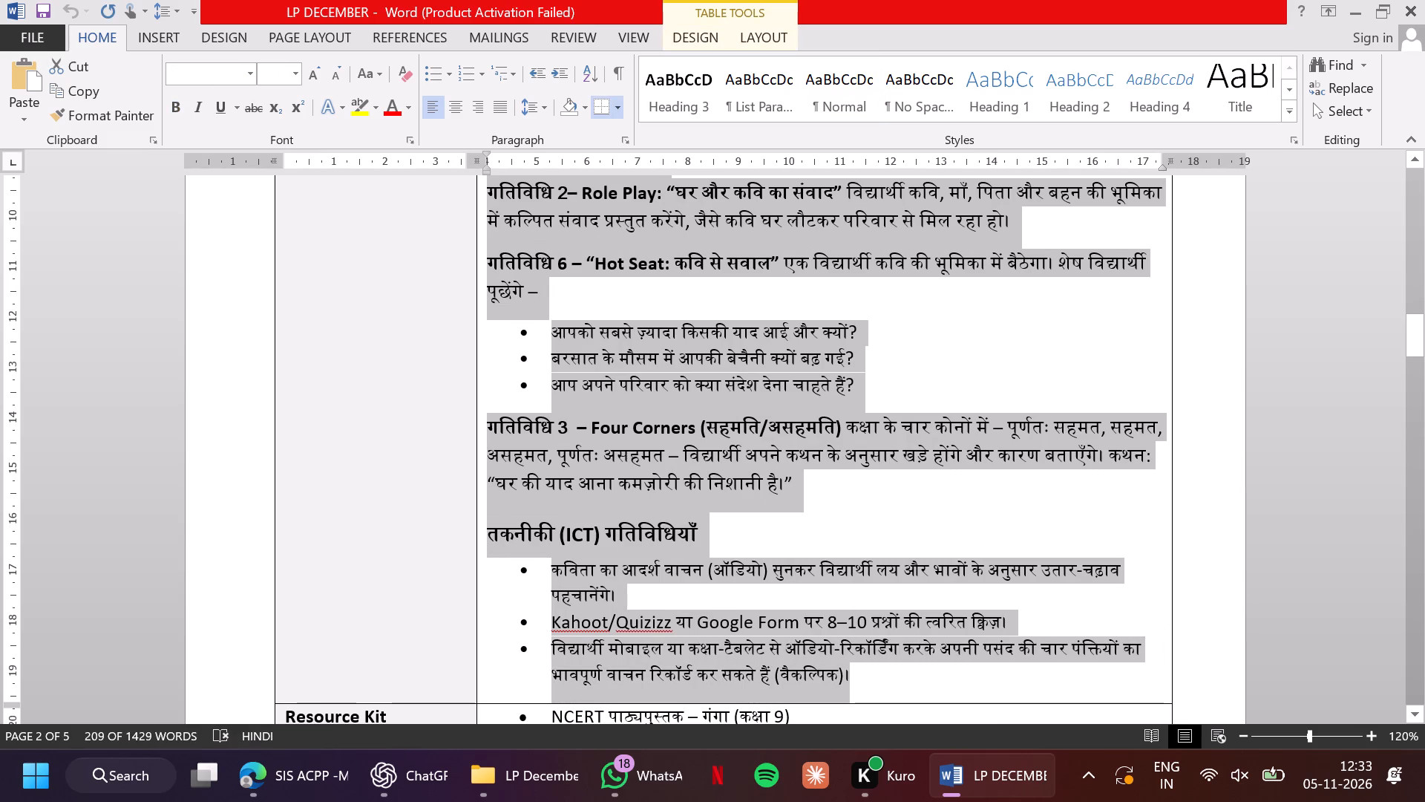
Renumber the "Hot Seat: कवि से सवाल" activity as गतिविधि 3.
left_click(730, 481)
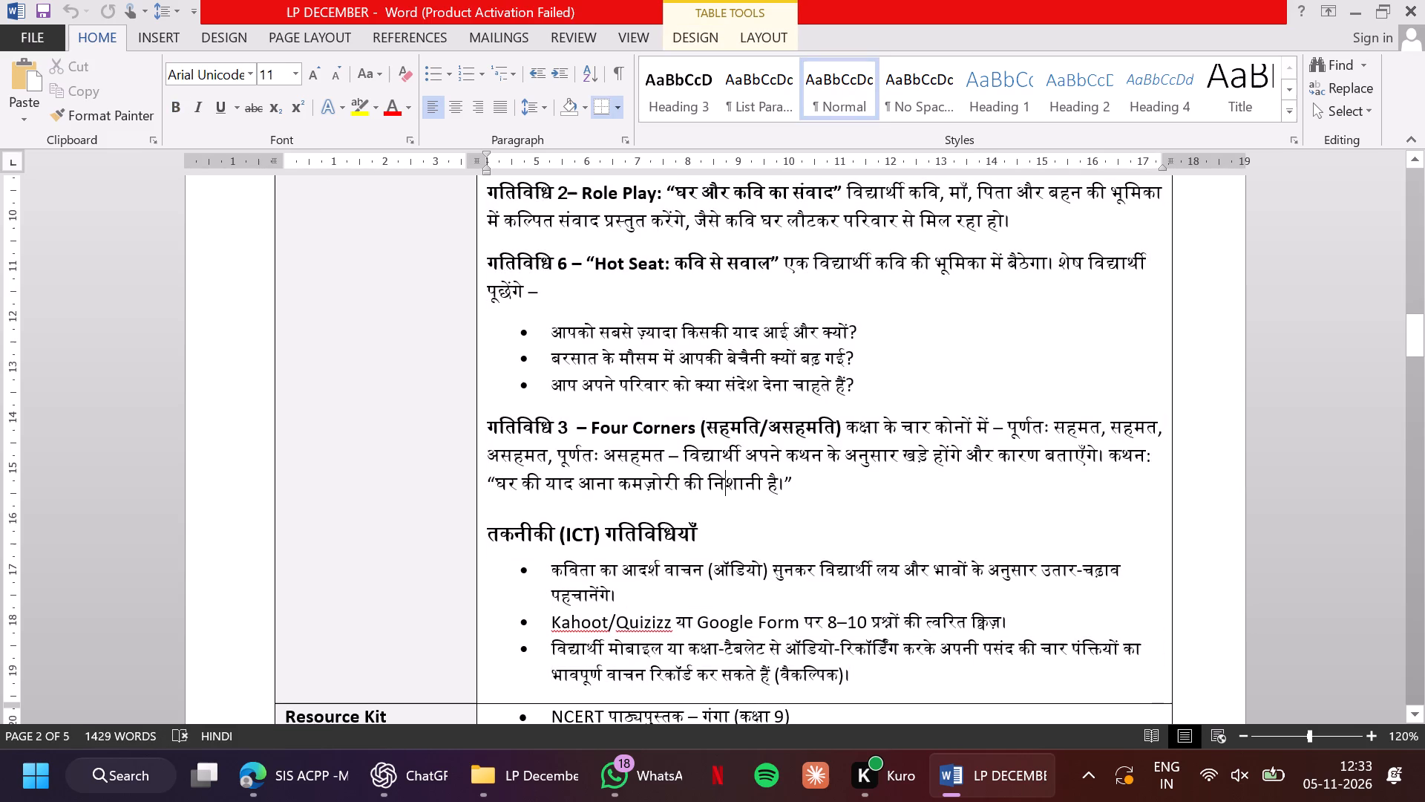
left_click(564, 273)
key("BackSpace")
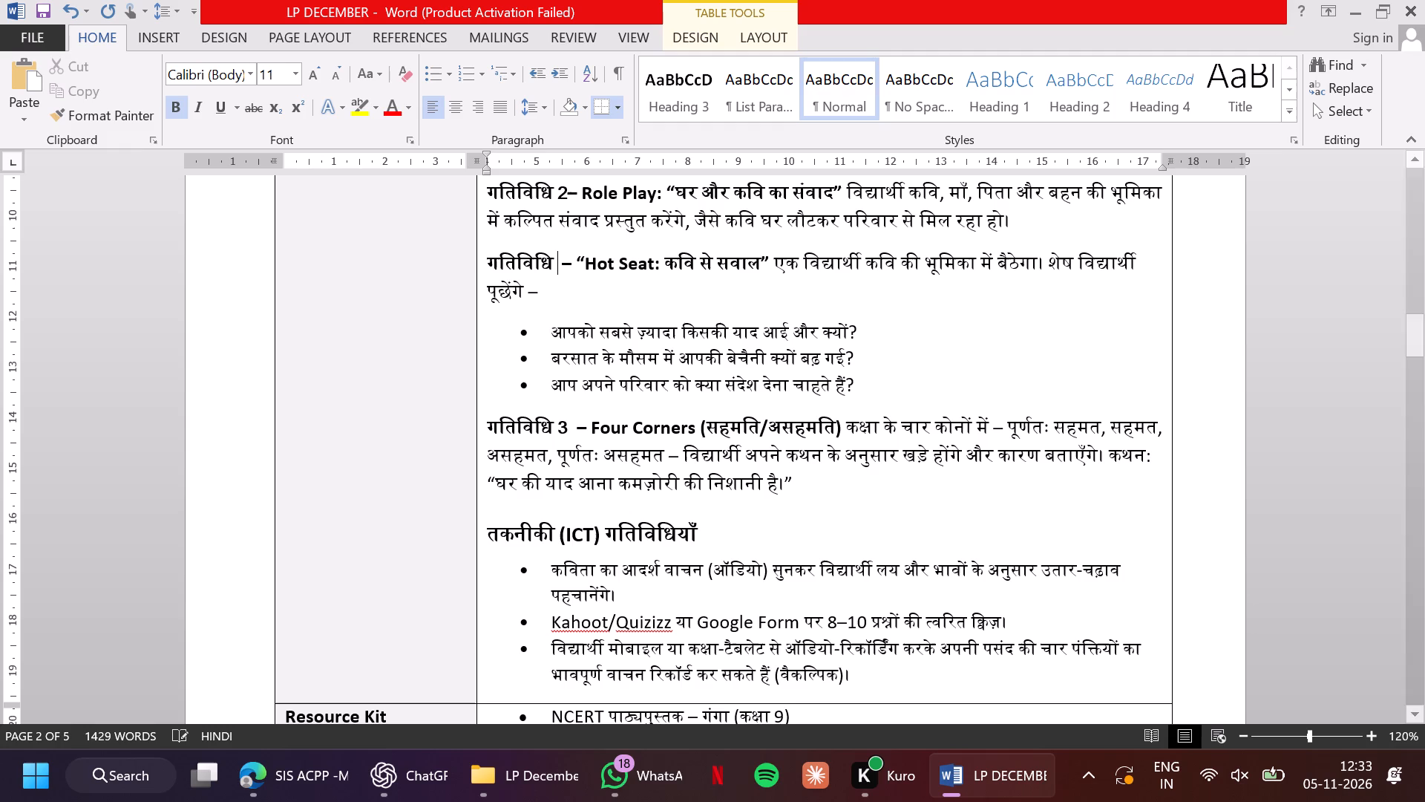
key("3")
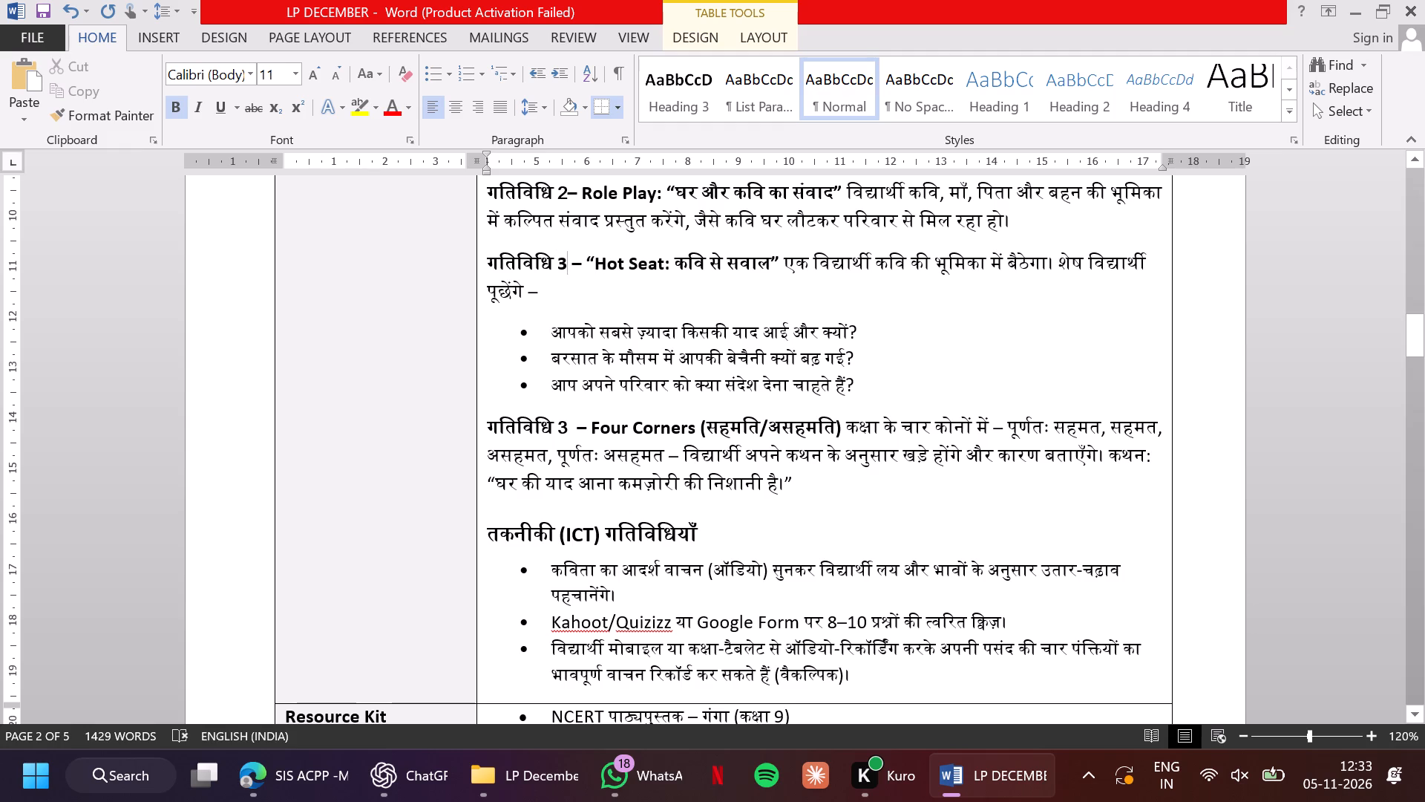
Renumber the Four Corners activity as गतिविधि 4, with a plain hyphen directly after the number.
left_click(572, 425)
key("Delete")
key("Delete")
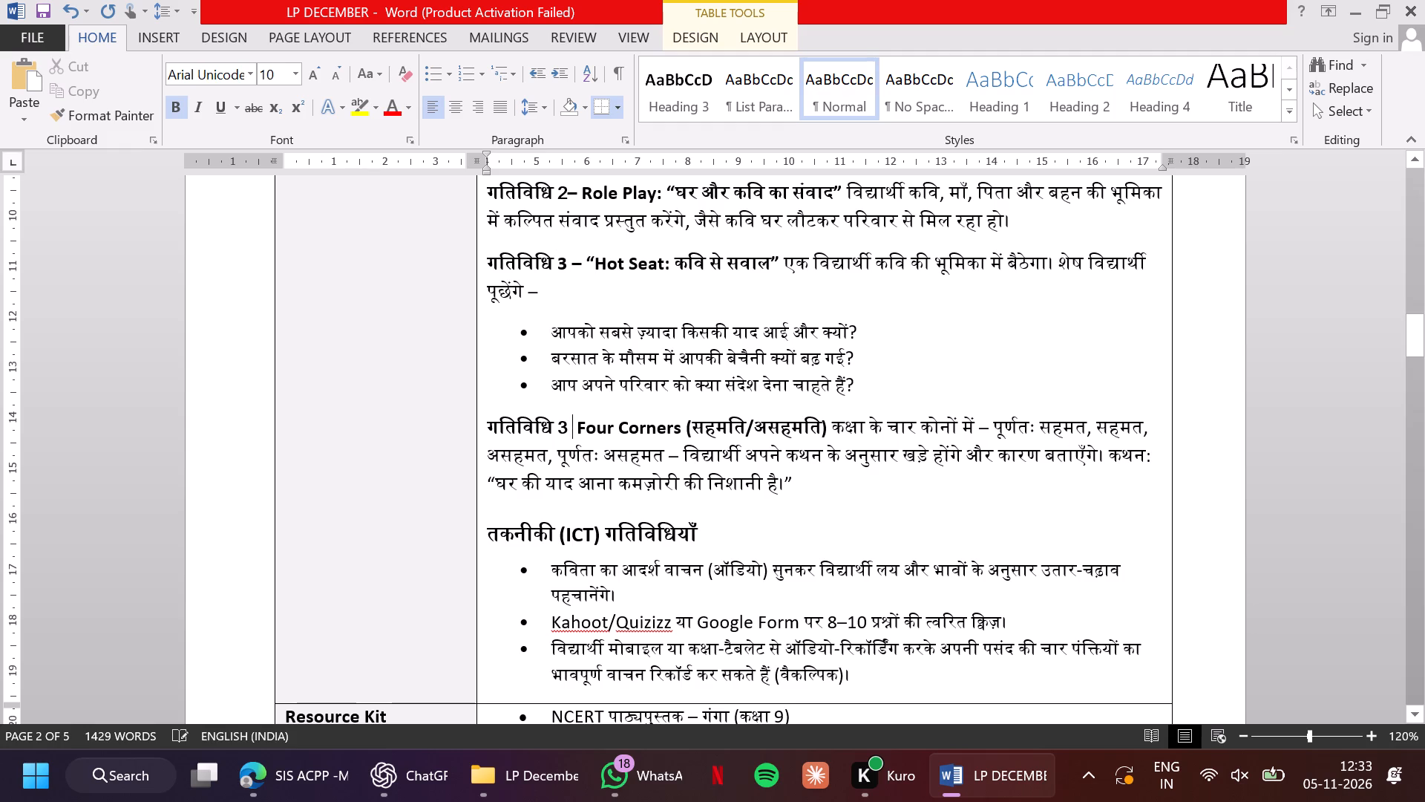
key("BackSpace")
key("BackSpace")
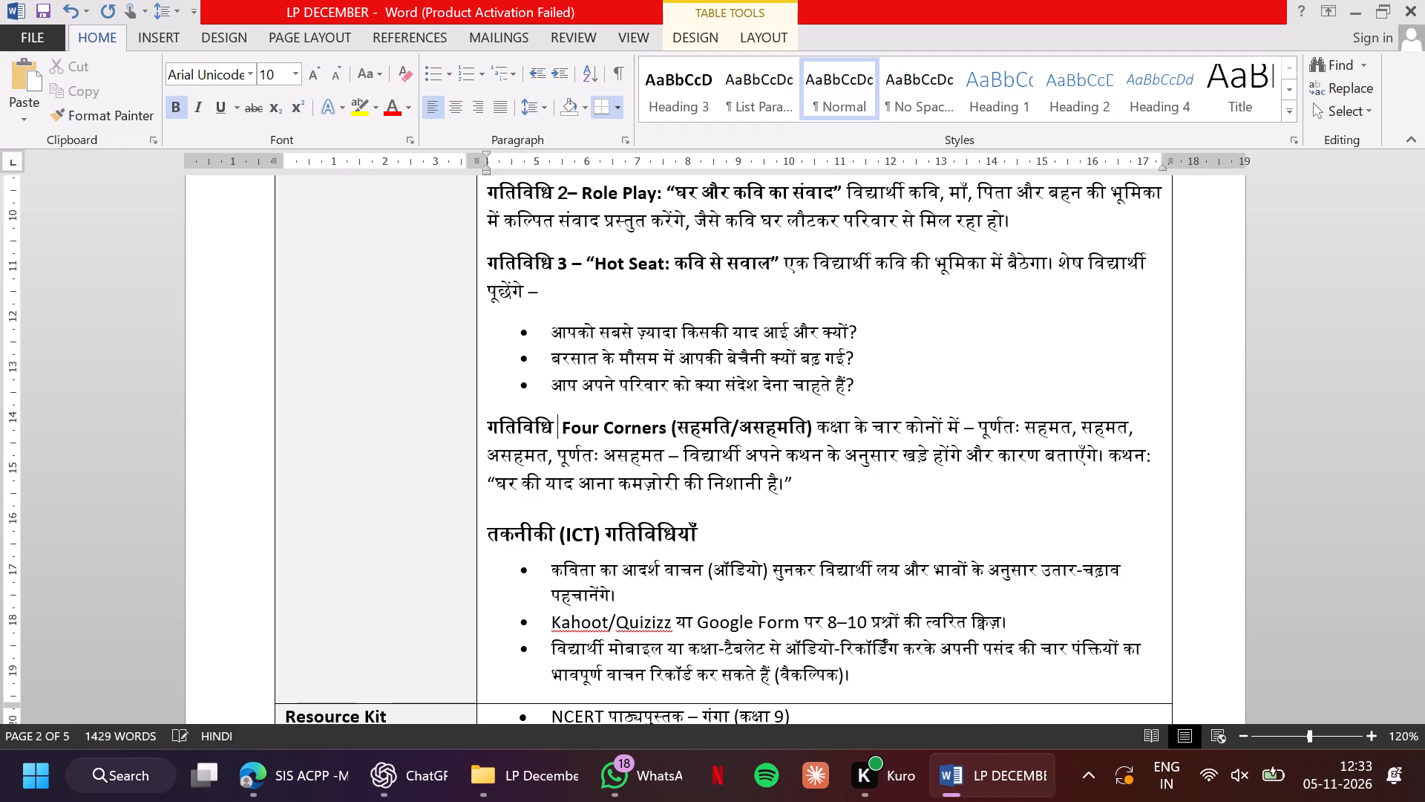
key("4")
key("minus")
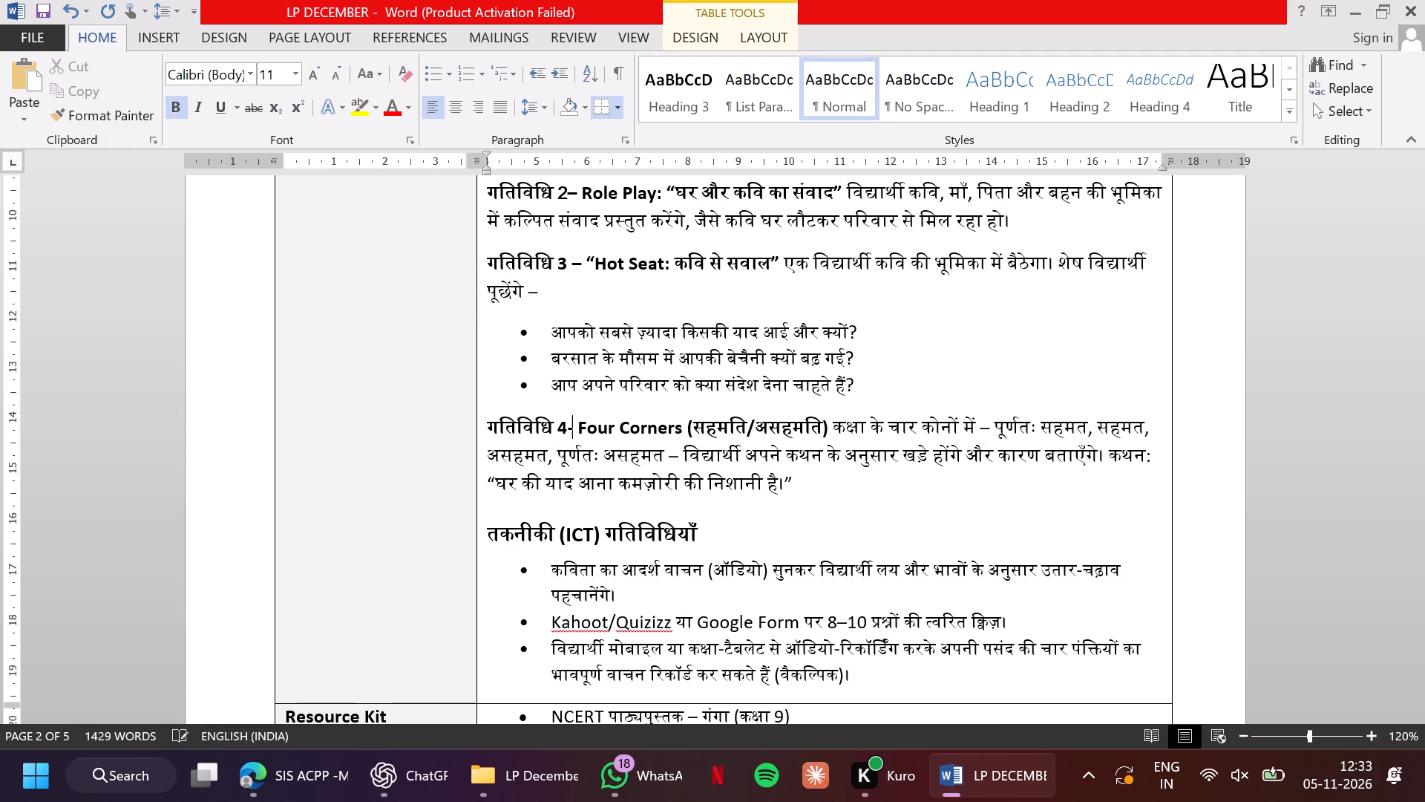
Shorten "Quizizz" to "Quiz" in the Kahoot bullet of the तकनीकी (ICT) गतिविधियाँ list.
scroll(684, 546, "down", 1)
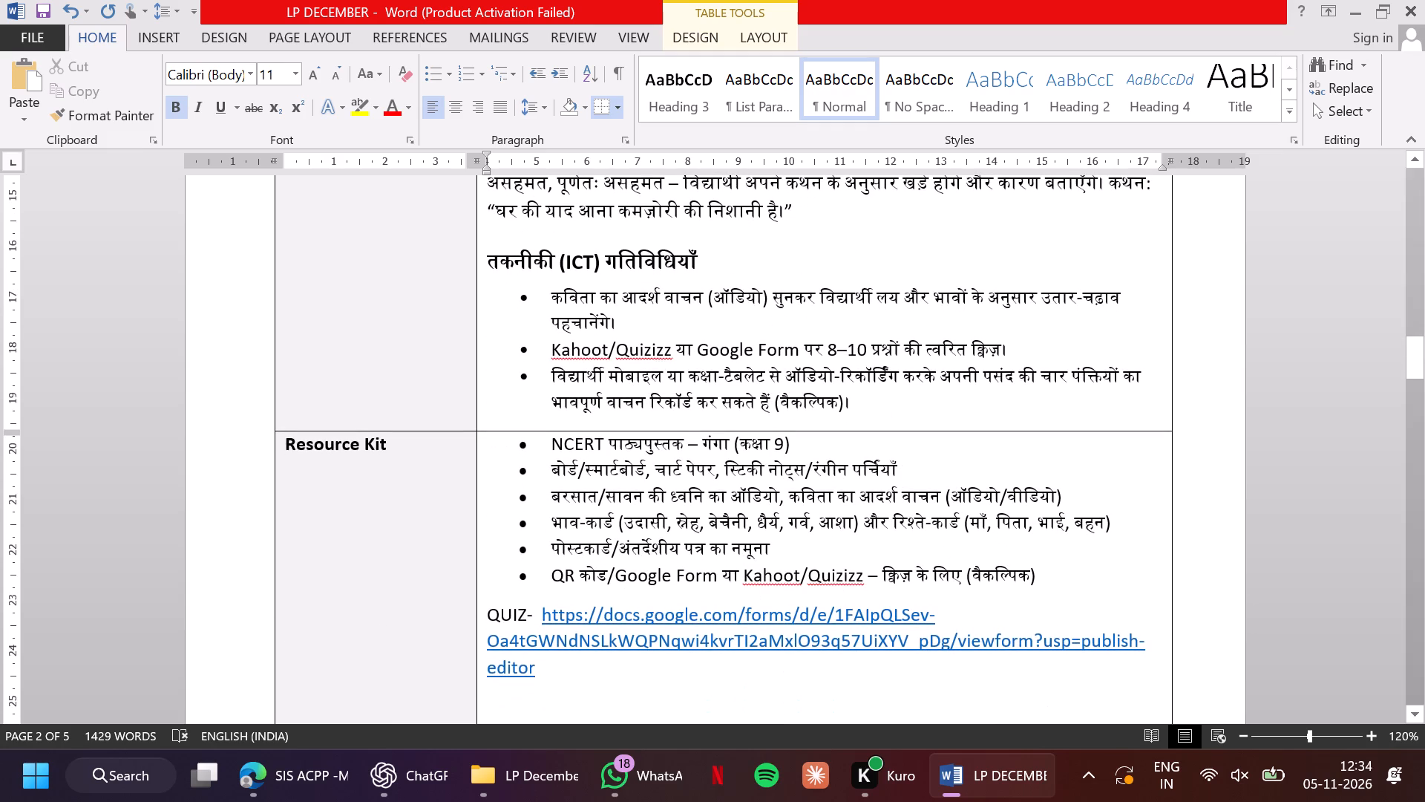
left_click(669, 349)
key("BackSpace")
key("BackSpace")
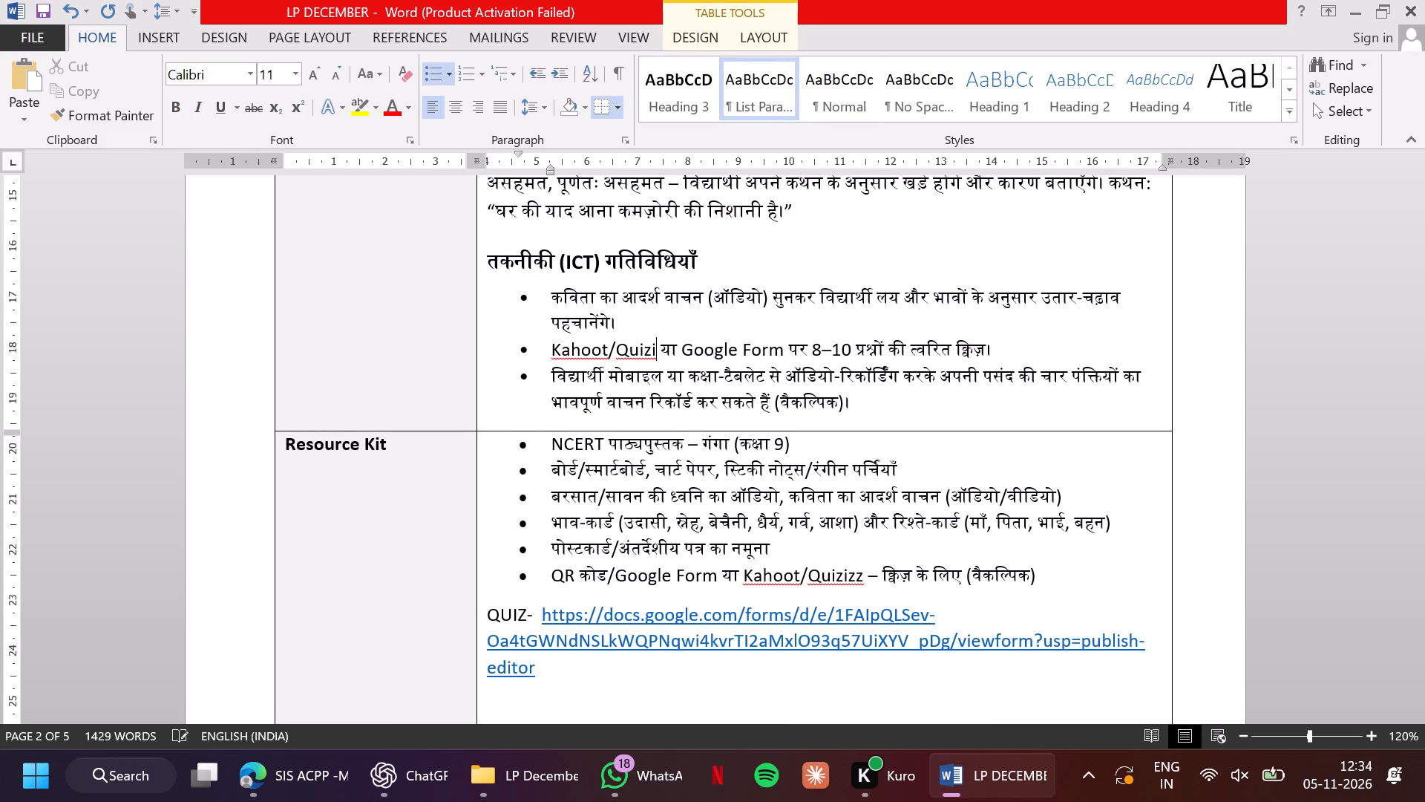
key("BackSpace")
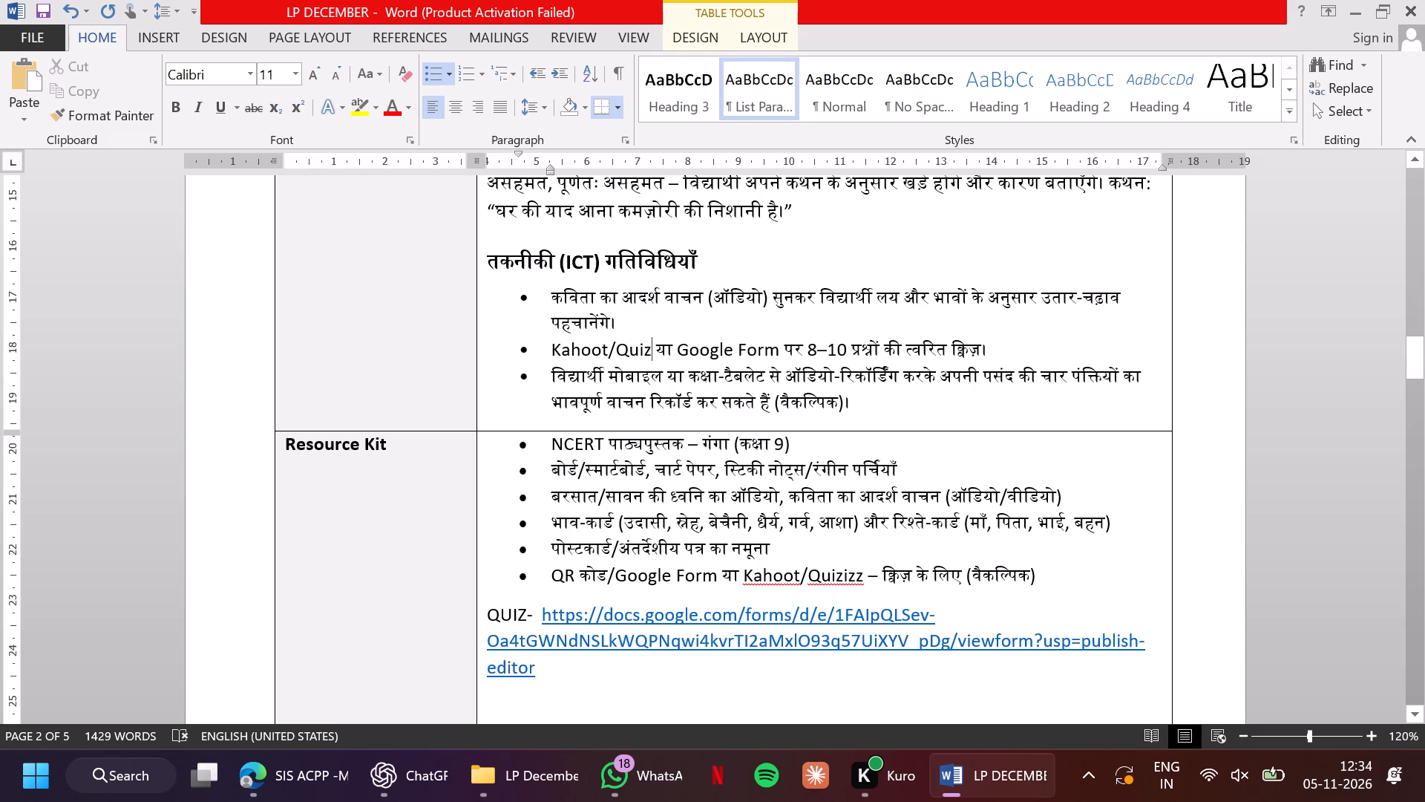
Shorten "Quizizz" to "Quiz" in the QR कोड/Google Form bullet of the Resource Kit row.
left_click(868, 572)
key("BackSpace")
key("BackSpace")
key("BackSpace")
key("BackSpace")
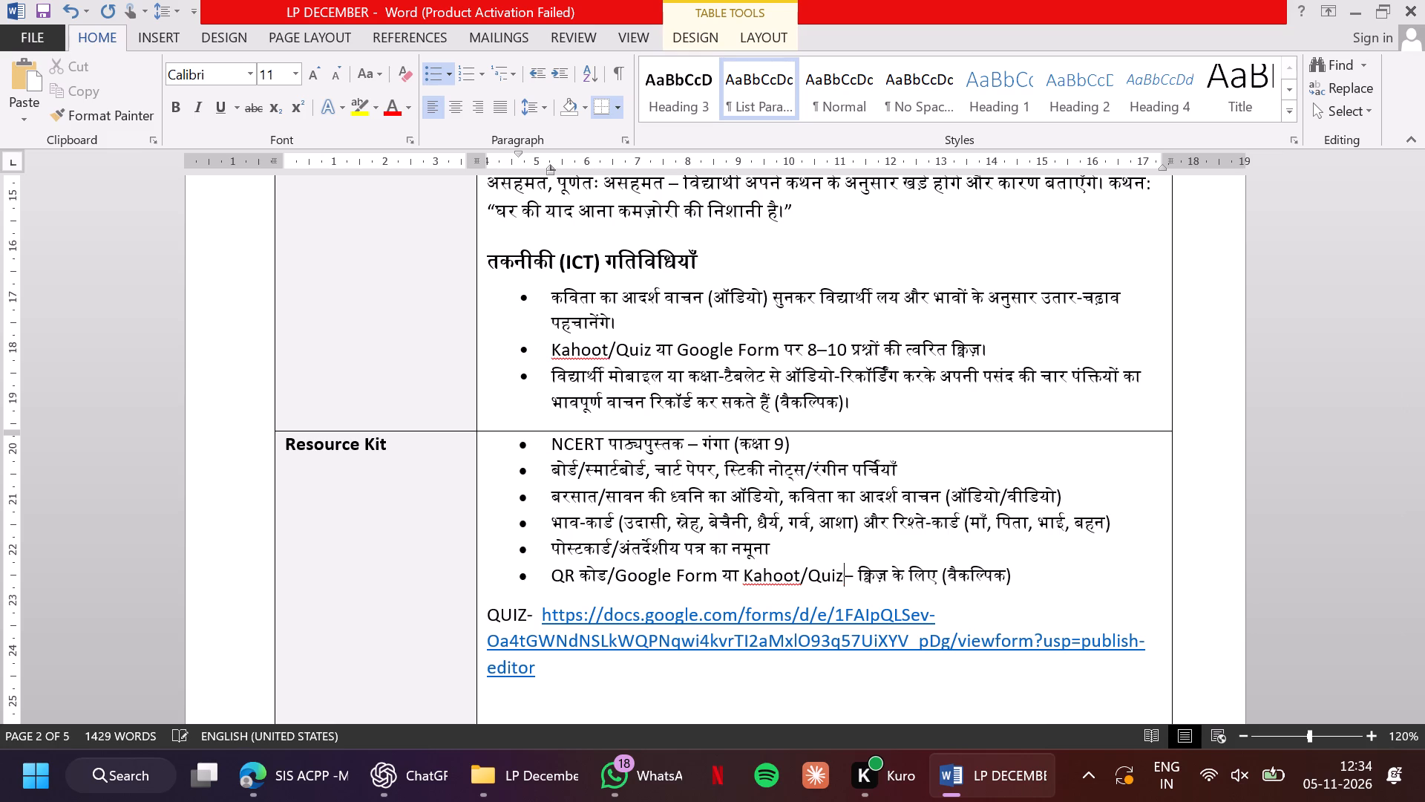
key("BackSpace")
key("z")
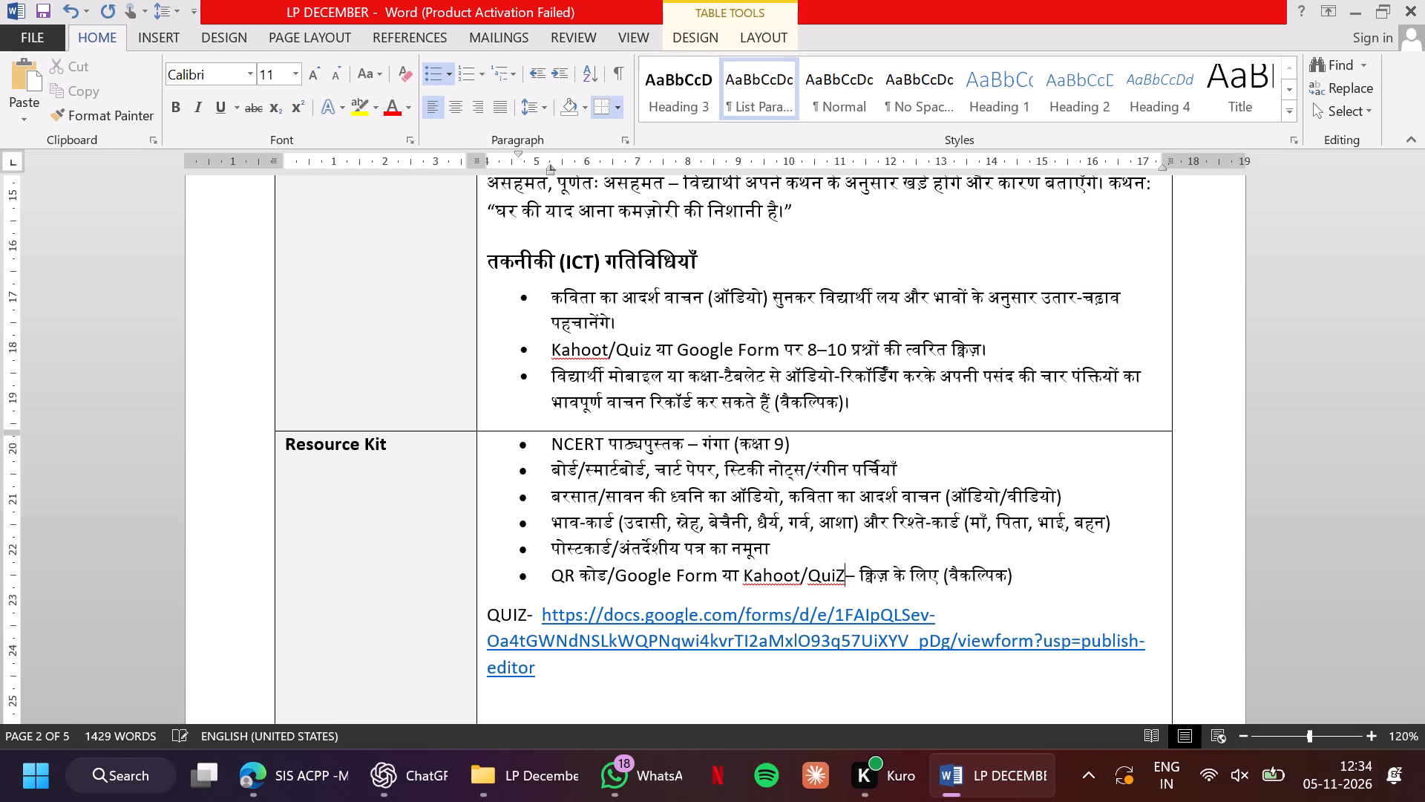
key("BackSpace")
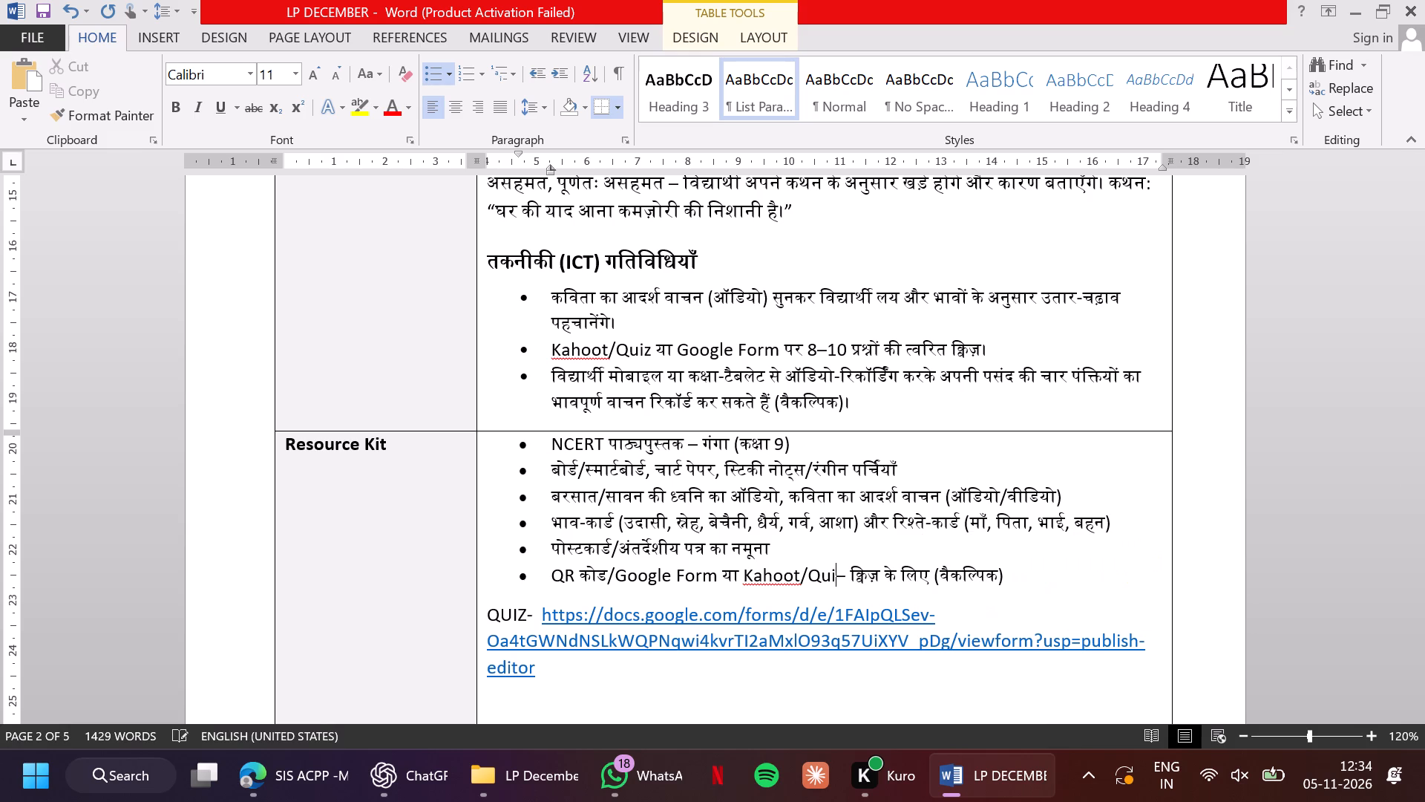
key("z")
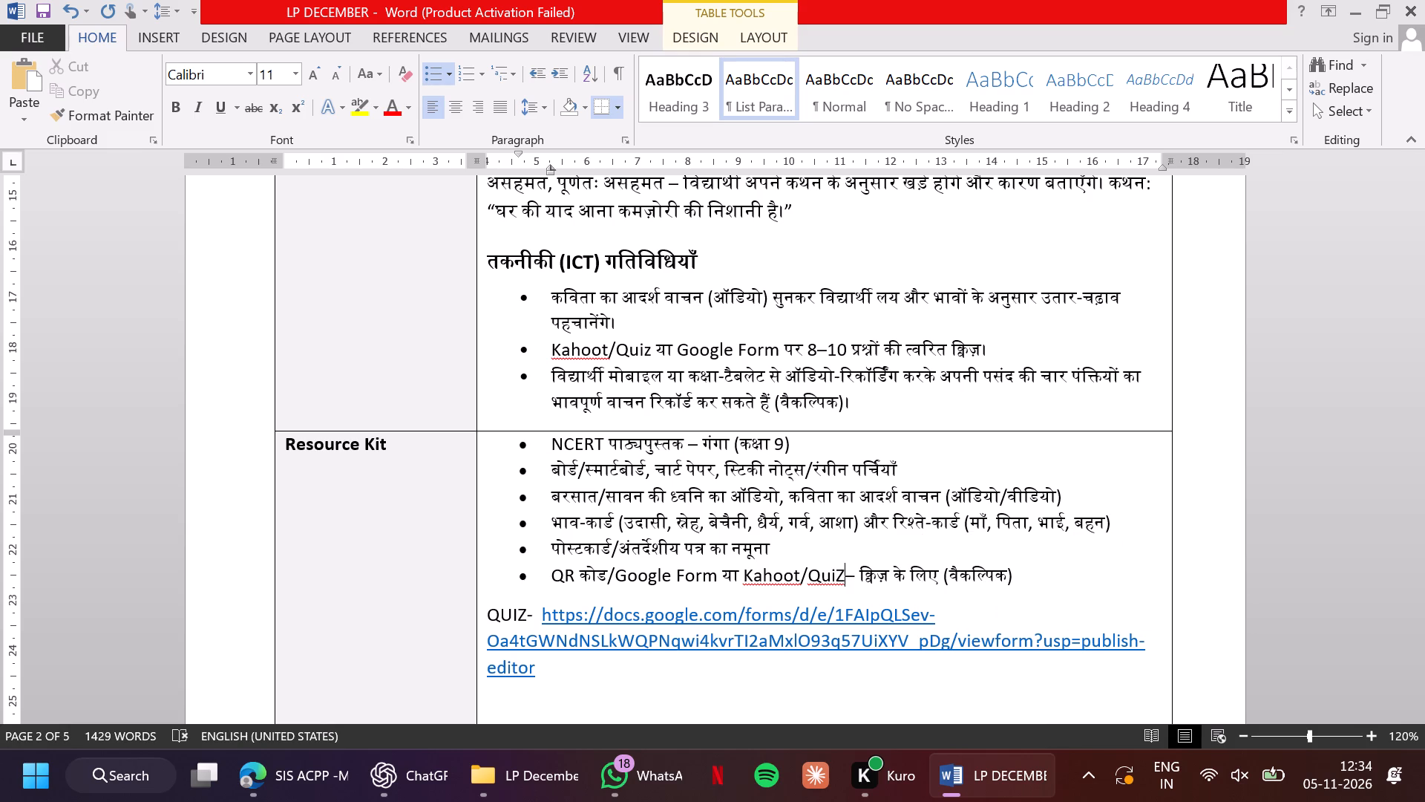
key("BackSpace")
key("z")
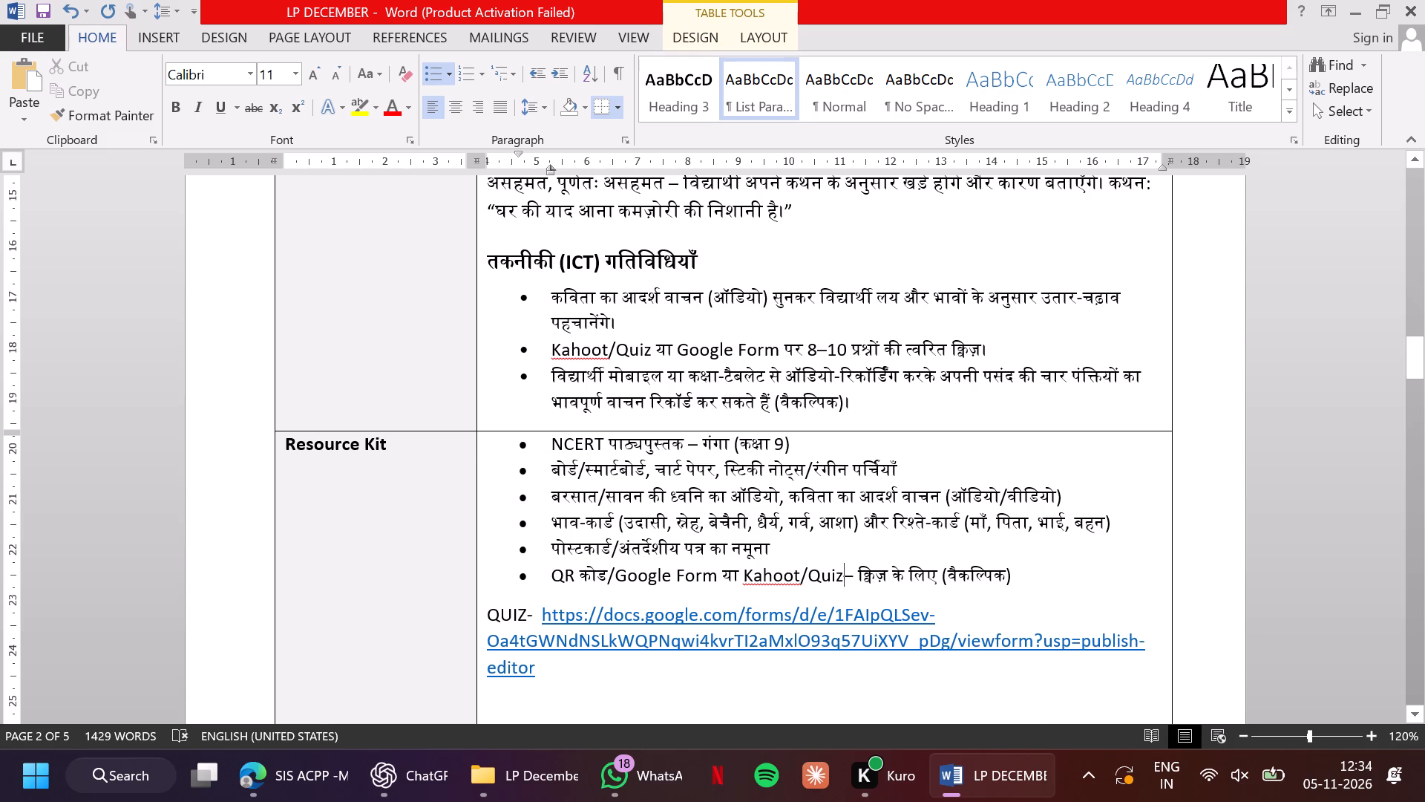
Switch to the SIS ACPP month-wise spreadsheet in Edge and paste the copied activity text into cell E60, December Week 2.
scroll(854, 656, "down", 1)
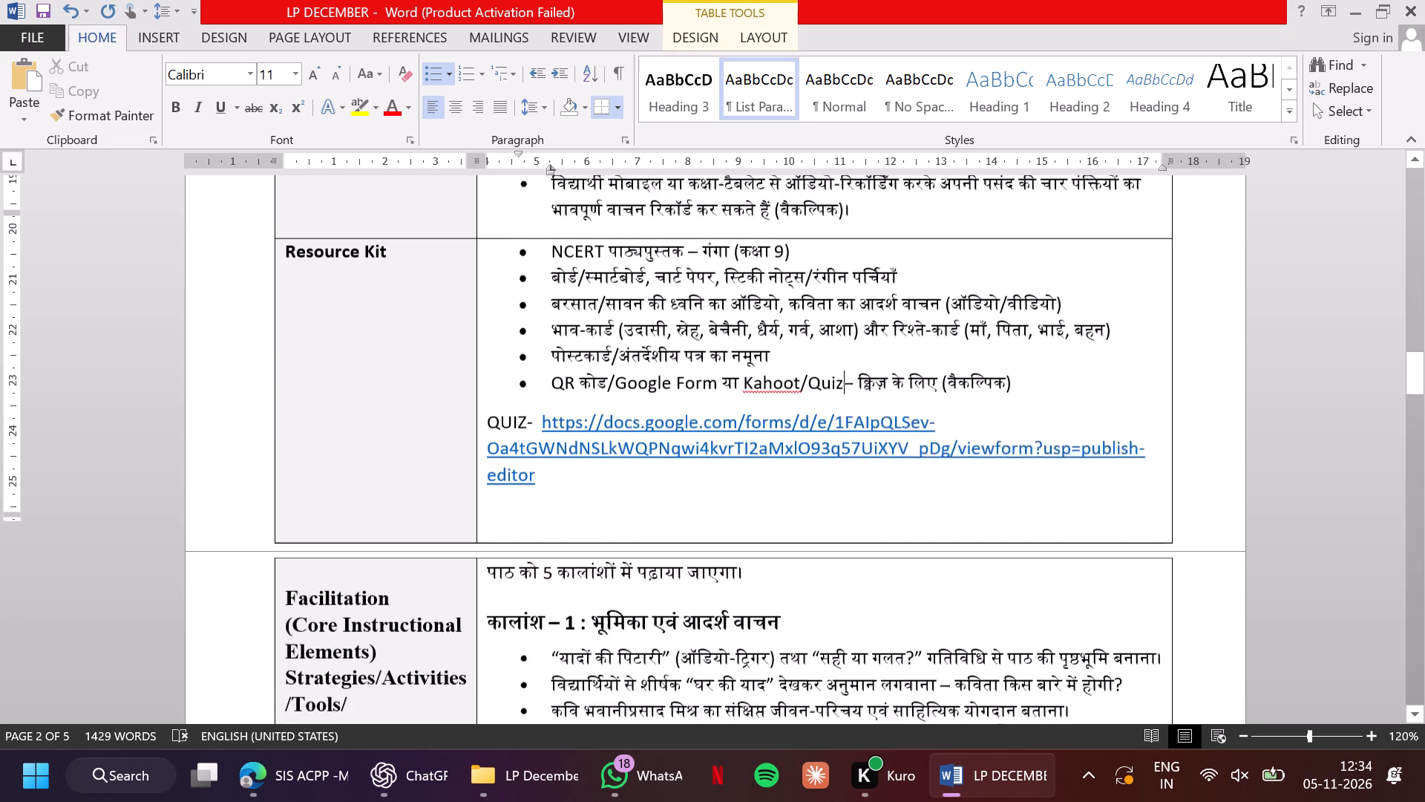
scroll(854, 656, "down", 1)
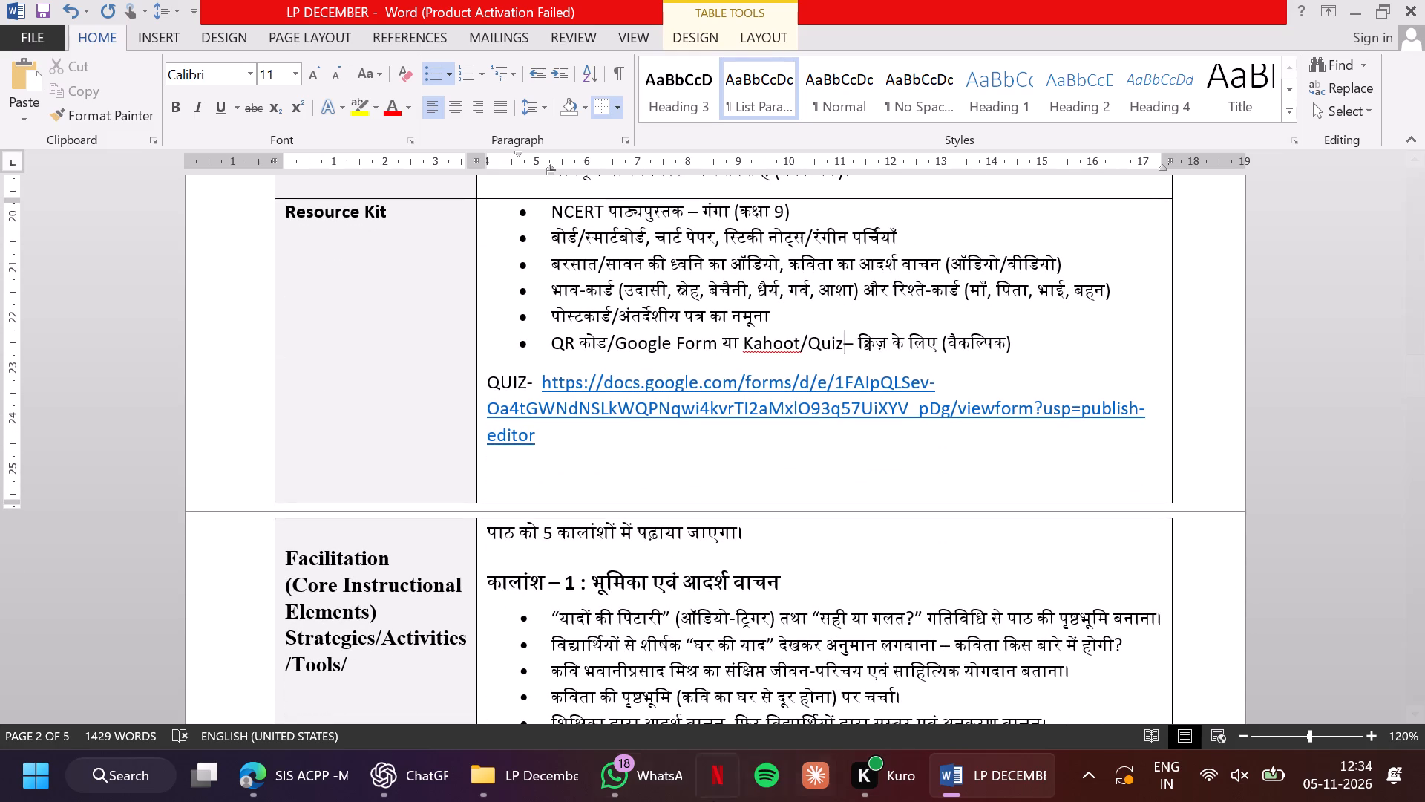
left_click(322, 780)
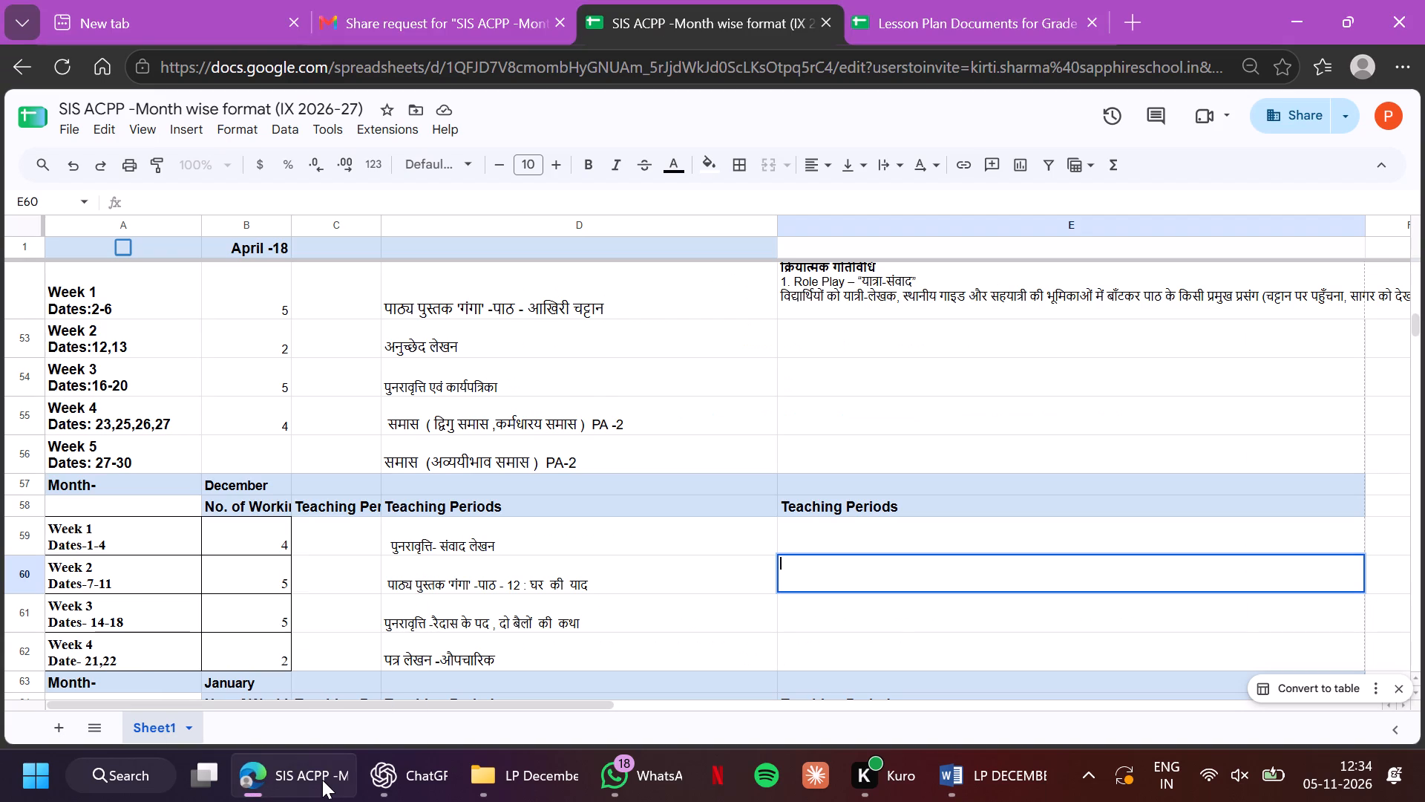
key("ctrl+v")
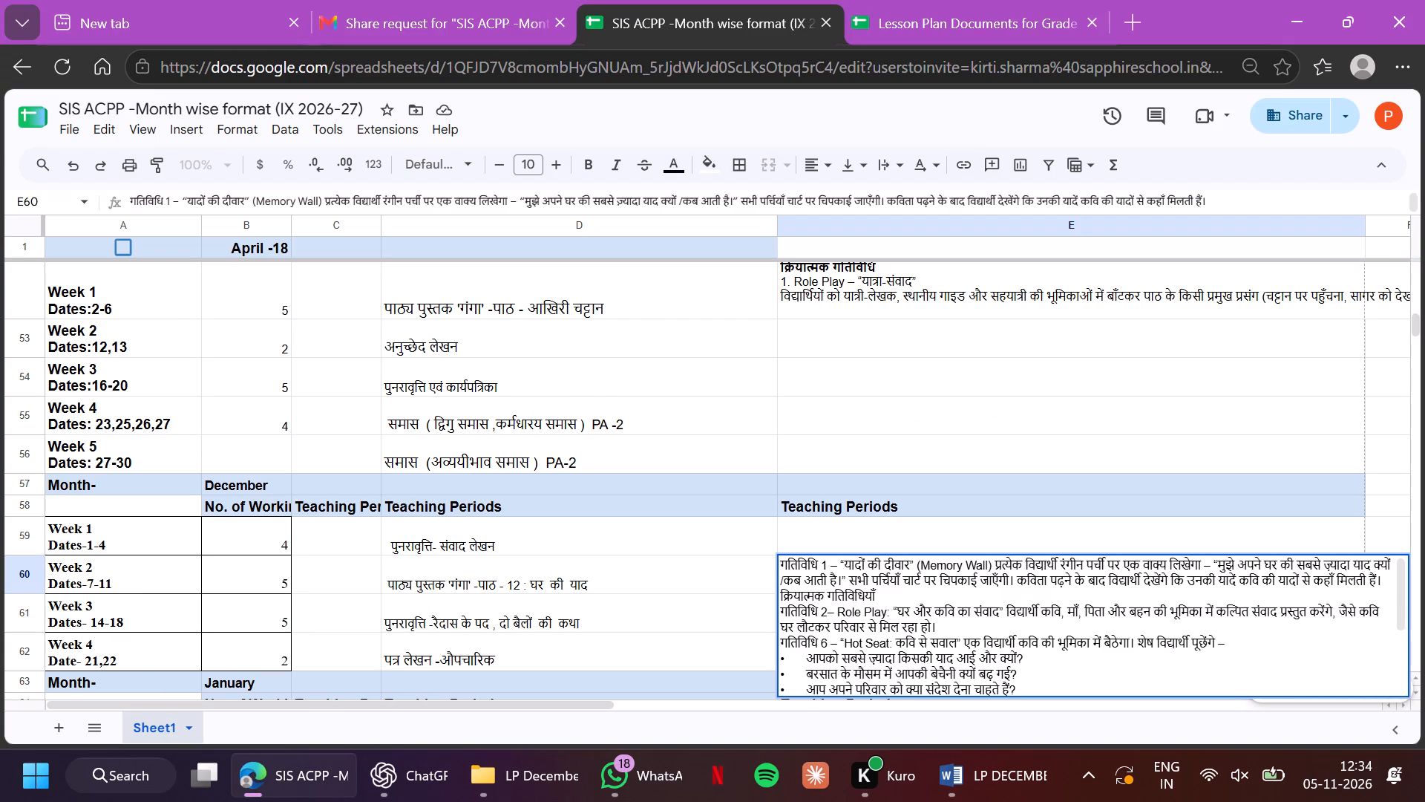
Renumber the "Hot Seat: कवि से सवाल" activity as गतिविधि 3 within the pasted text of cell E60.
left_click(828, 639)
key("BackSpace")
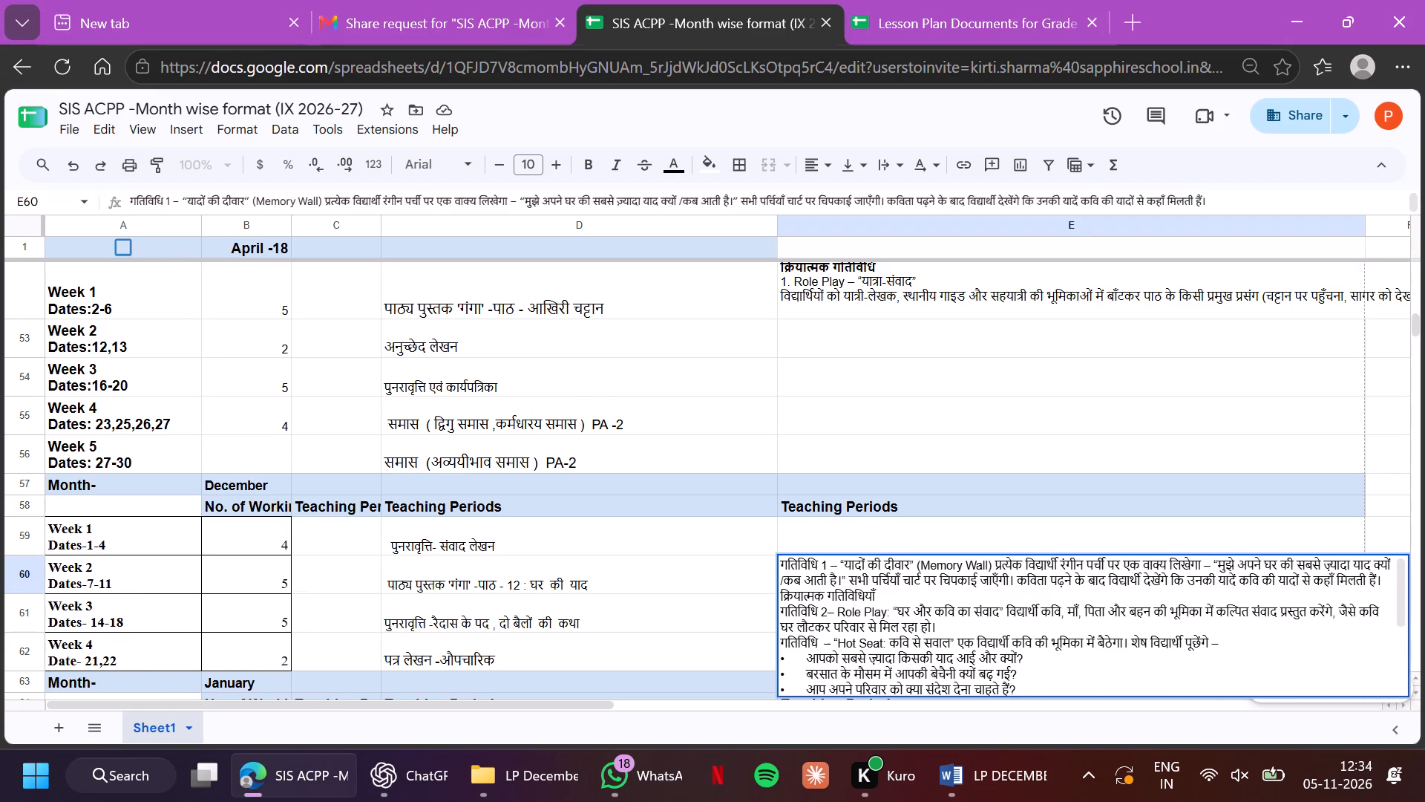
key("3")
Renumber the Four Corners activity as गतिविधि 4 in cell E60 and finish editing the cell.
scroll(828, 639, "down", 1)
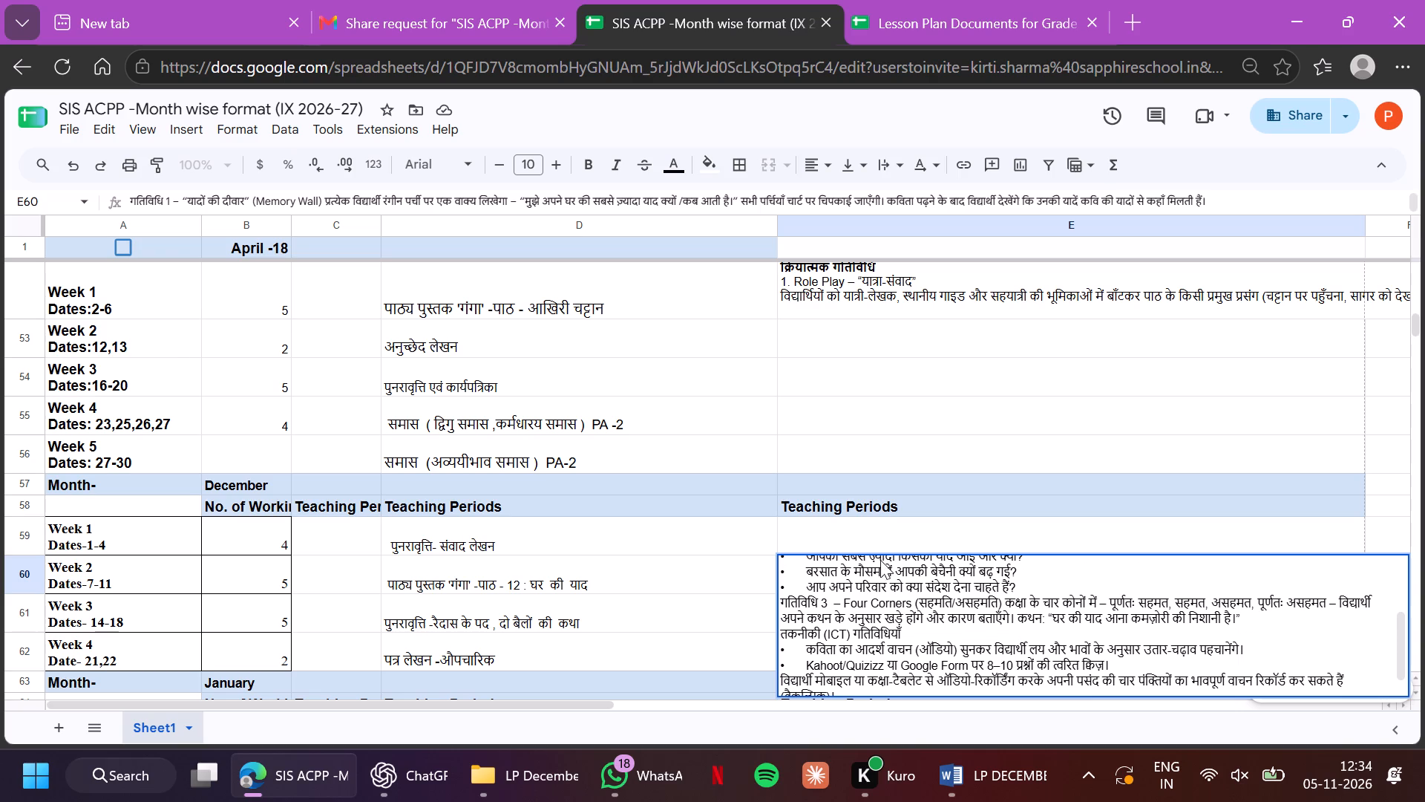
left_click(827, 597)
key("BackSpace")
key("4")
scroll(924, 640, "down", 1)
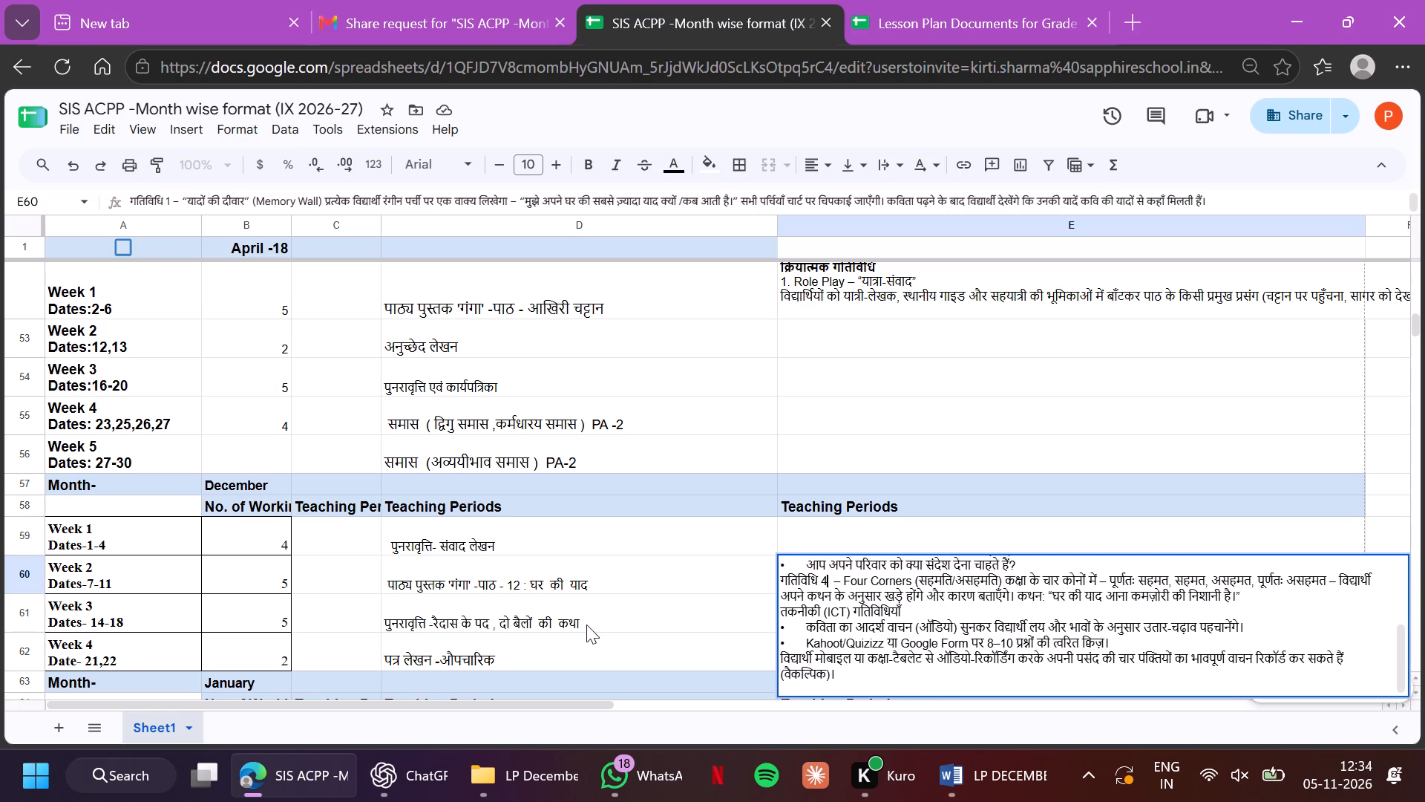
left_click(586, 623)
Select the empty Teaching Periods cell E61 for December Week 3, dates 14-18.
scroll(830, 563, "down", 1)
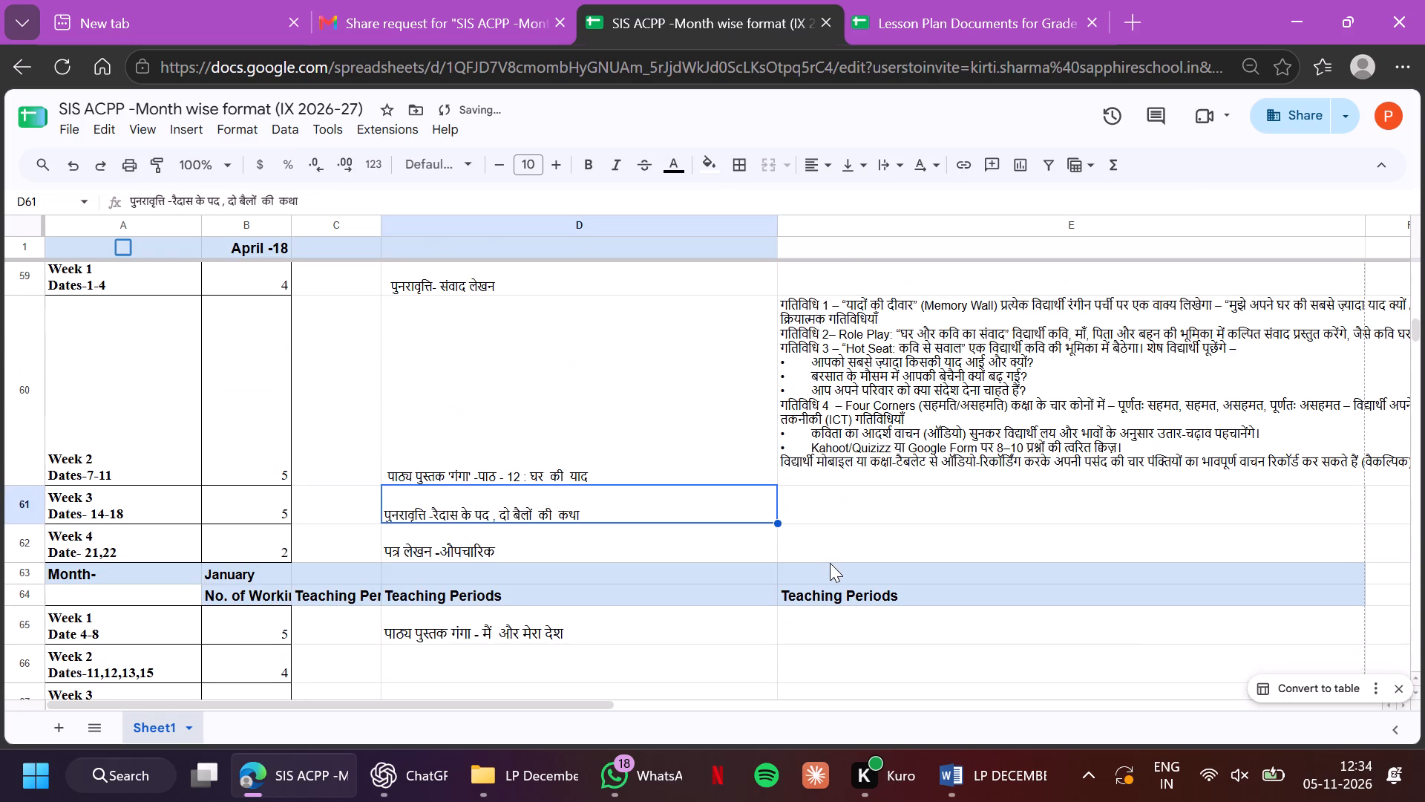
scroll(830, 563, "down", 1)
left_click(942, 514)
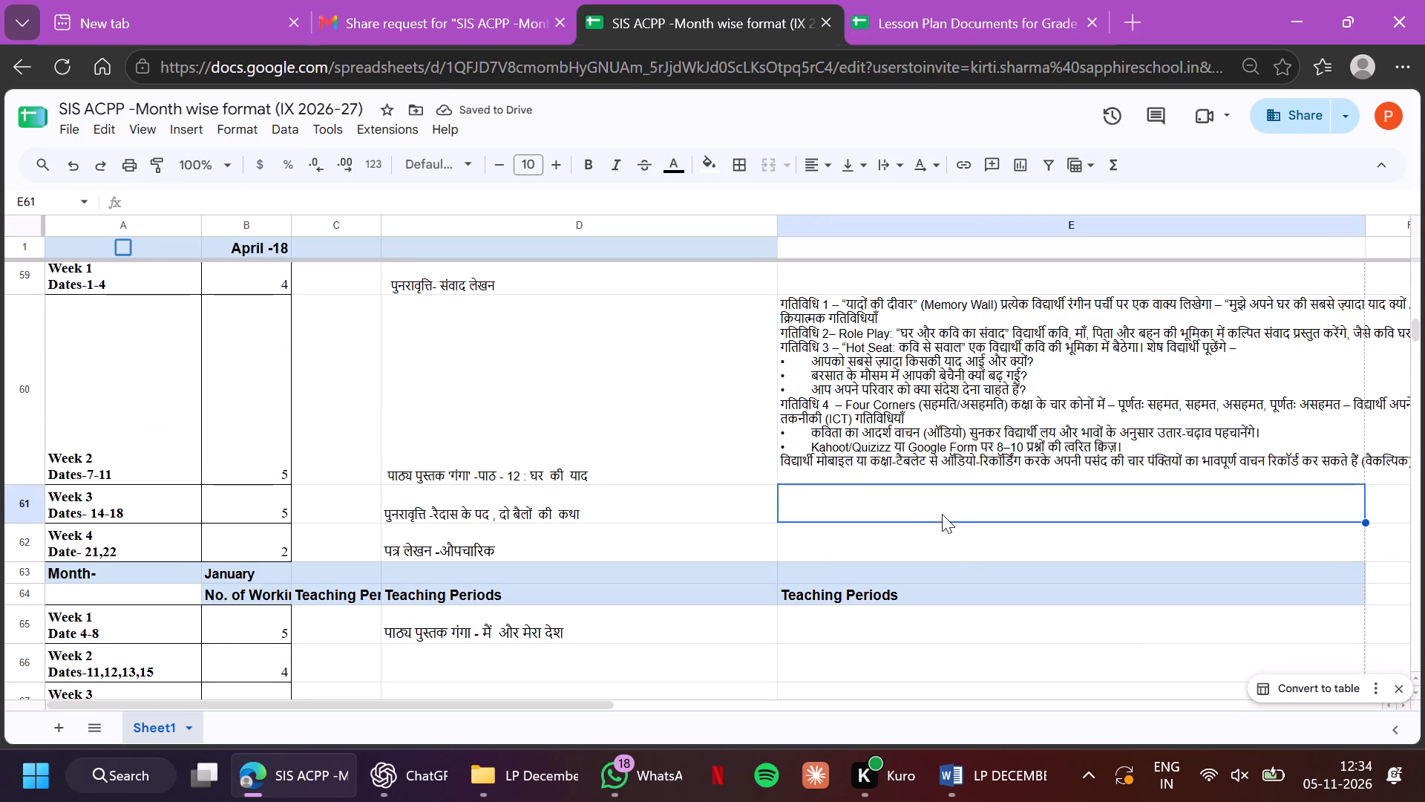
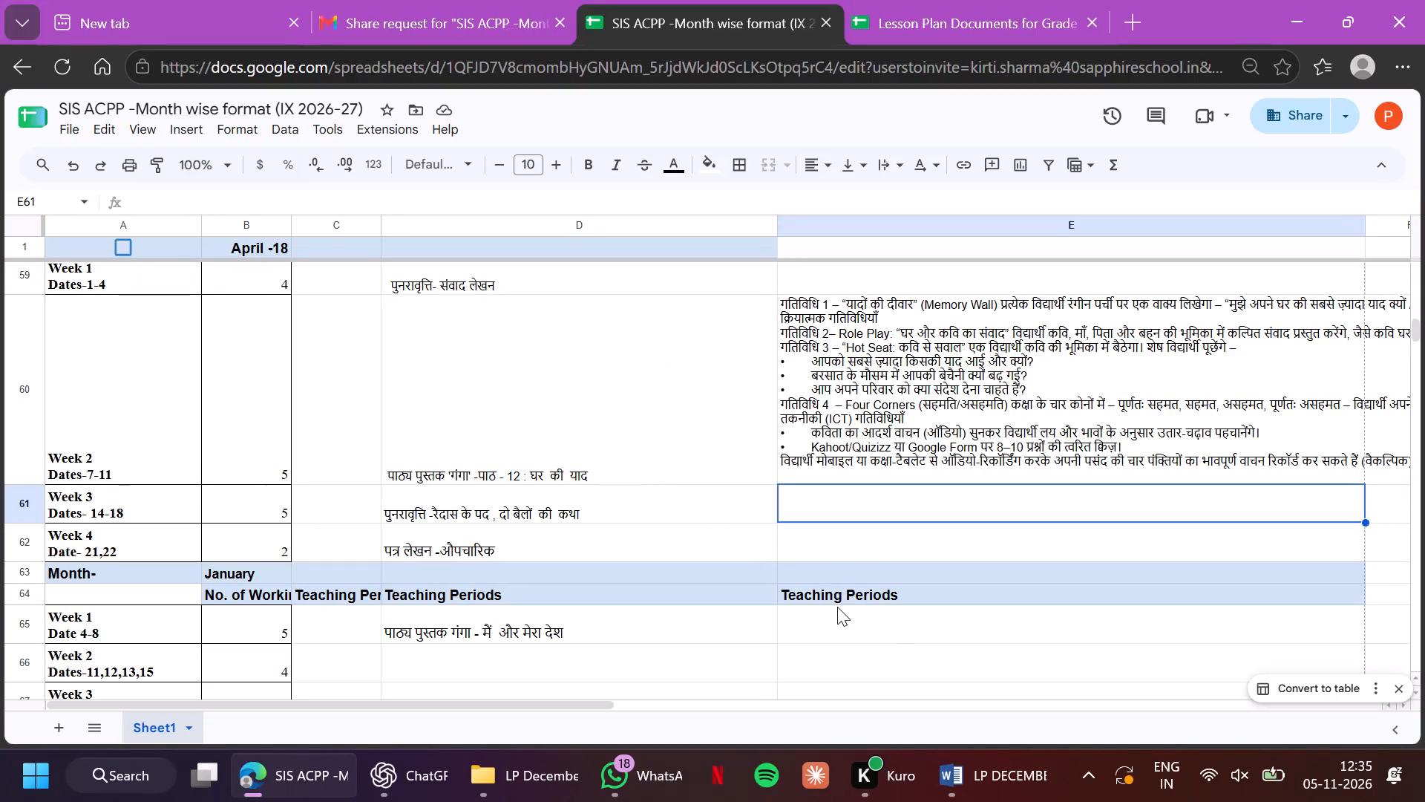
Bold the labels गतिविधि 1, गतिविधि 2, गतिविधि 3 and गतिविधि 4 within the December Week 2 text of cell E60.
left_click(890, 651)
scroll(468, 376, "up", 2)
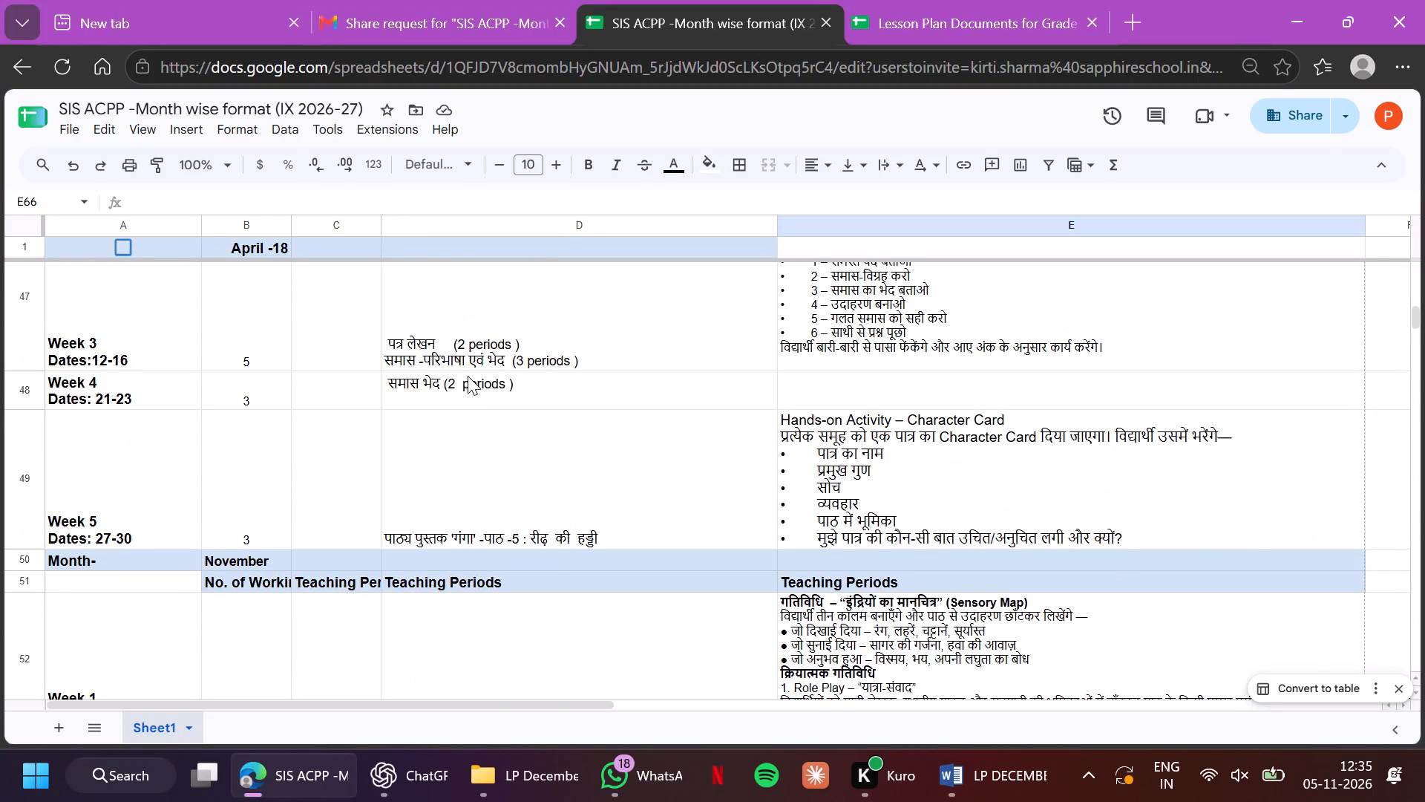
scroll(468, 376, "down", 3)
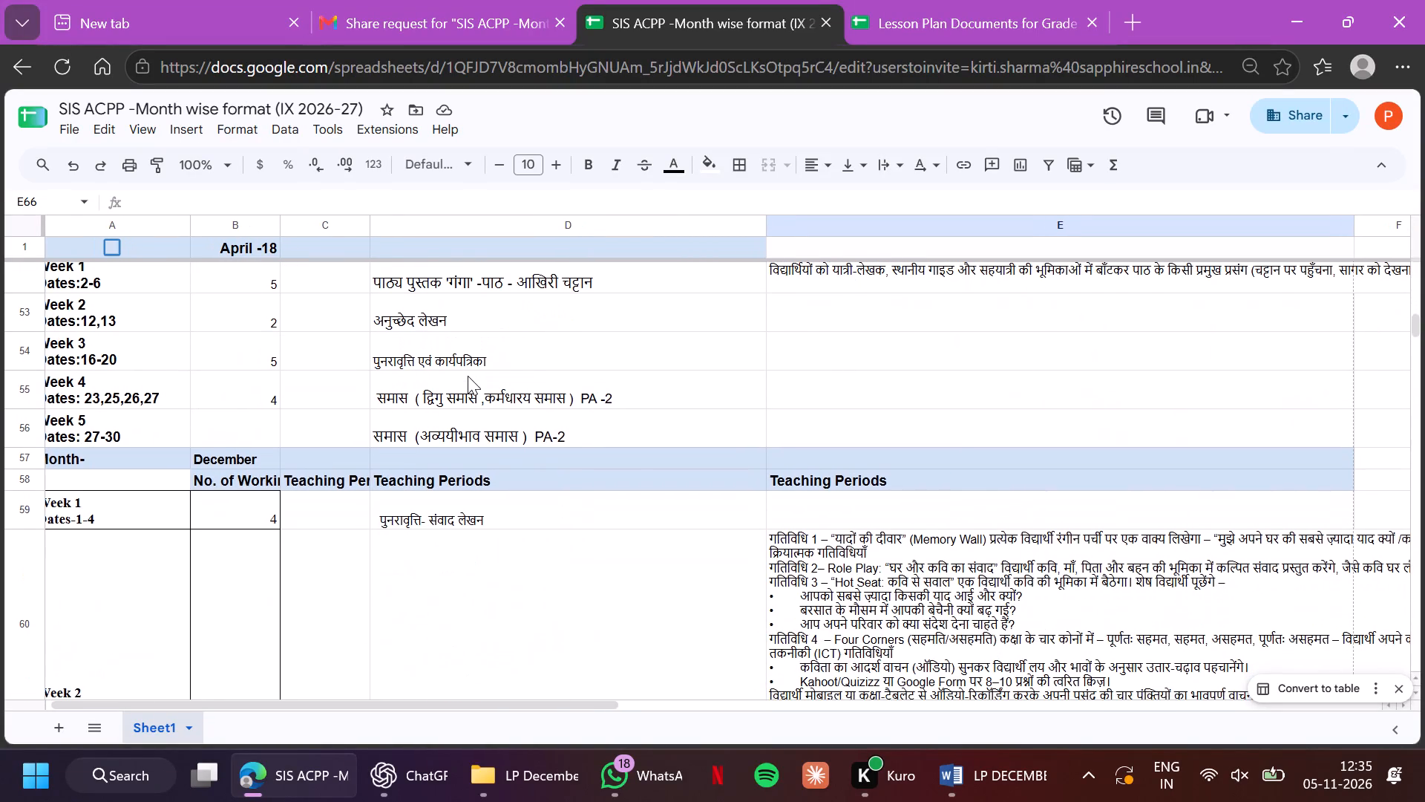
left_click(833, 537)
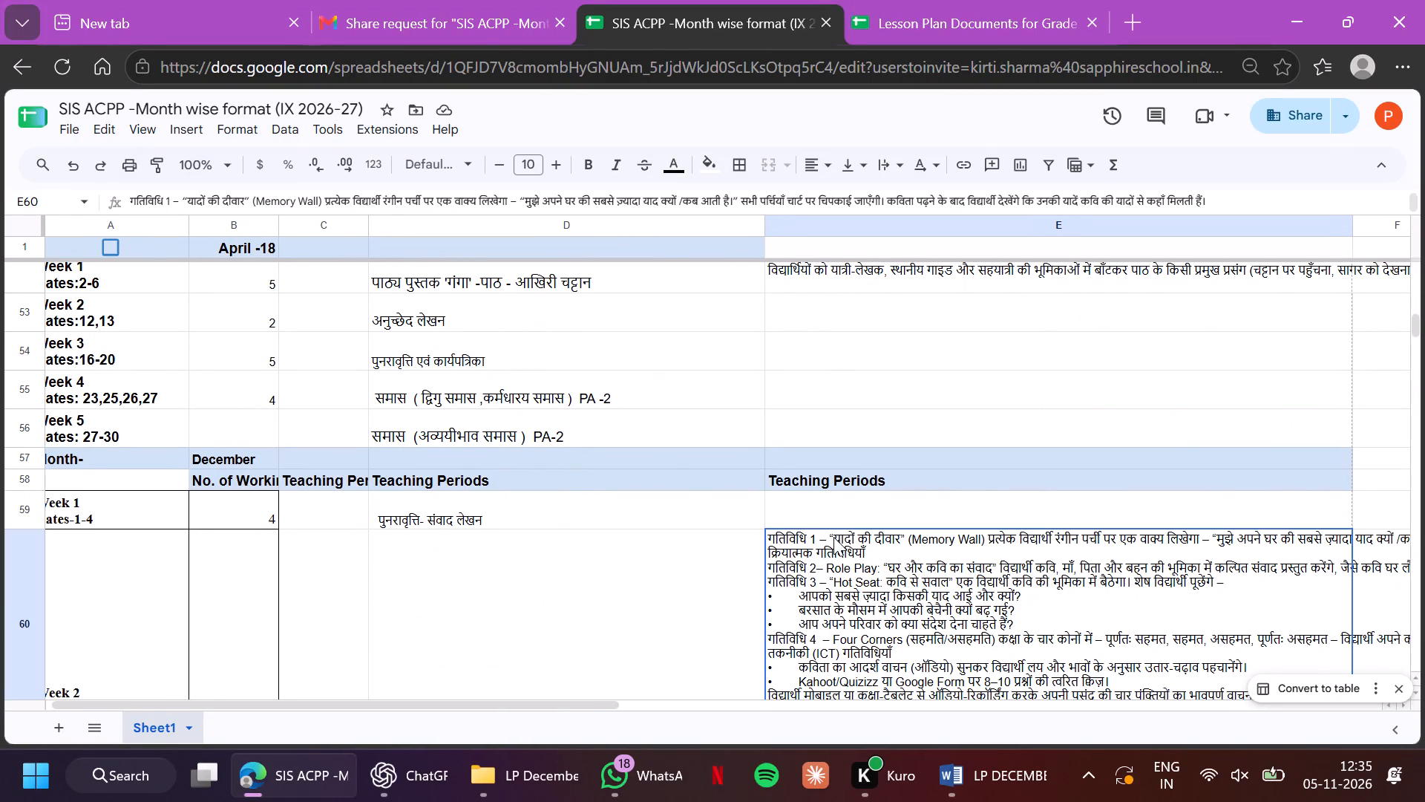
double_click(831, 535)
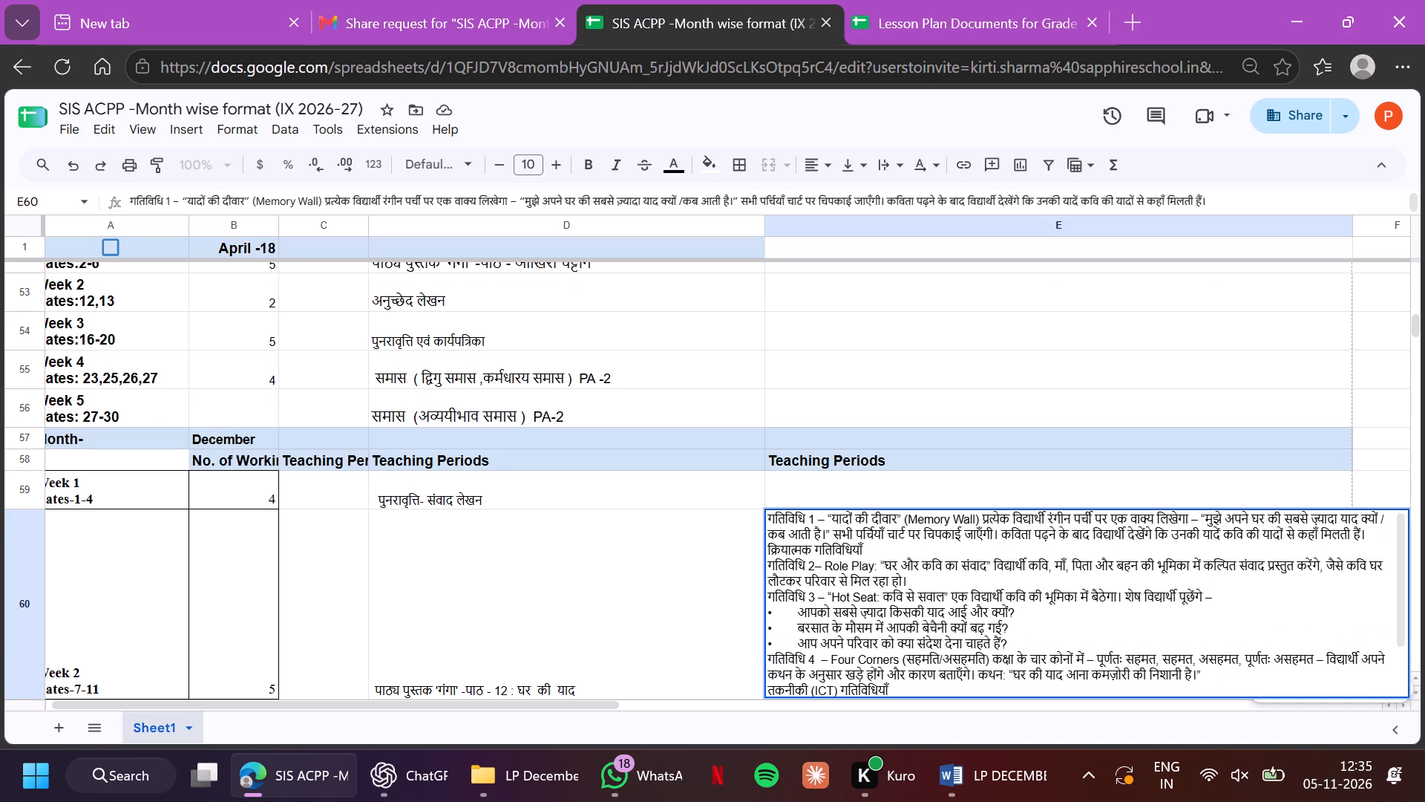
left_click_drag(828, 523, 771, 514)
key("ctrl+b")
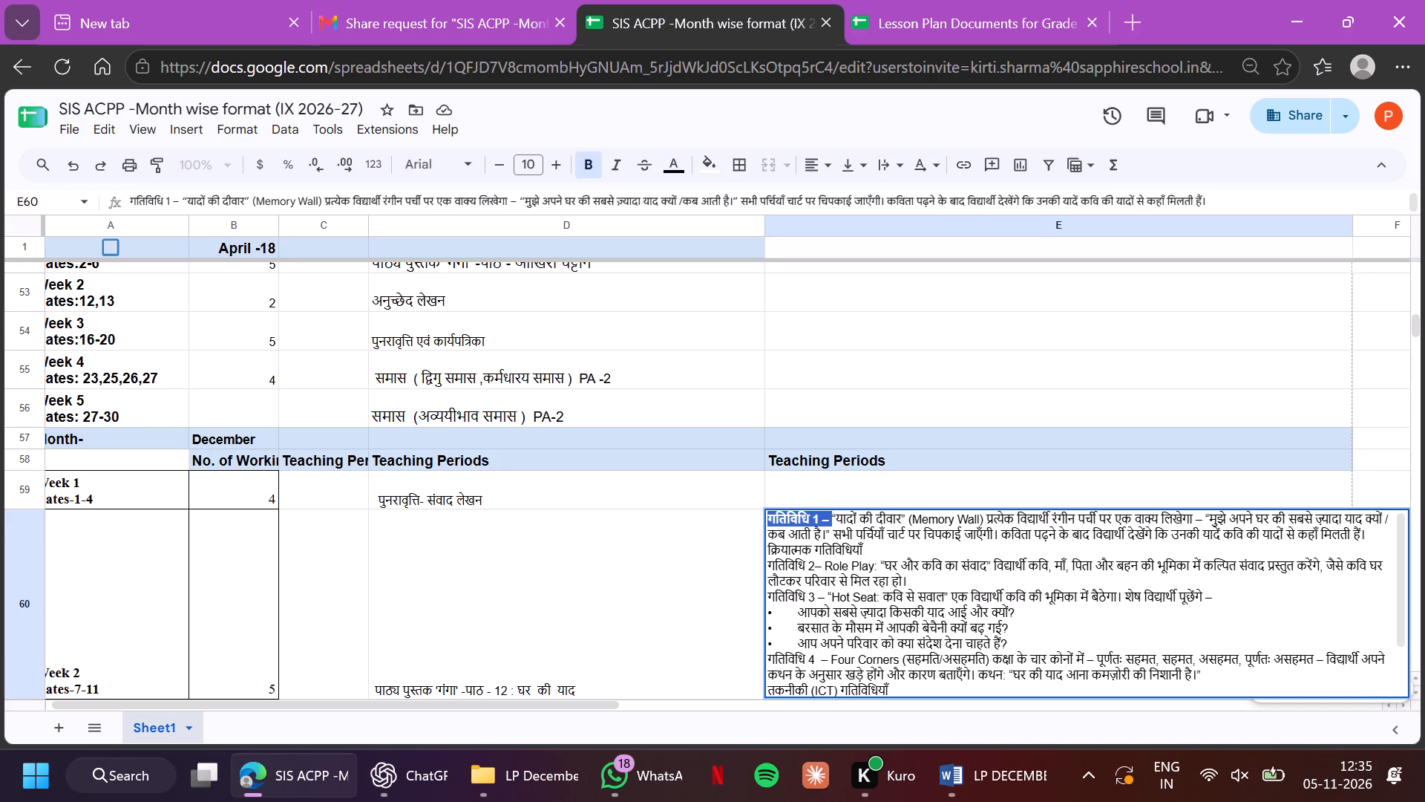
left_click_drag(813, 593, 787, 598)
left_click_drag(787, 598, 766, 599)
key("ctrl+b")
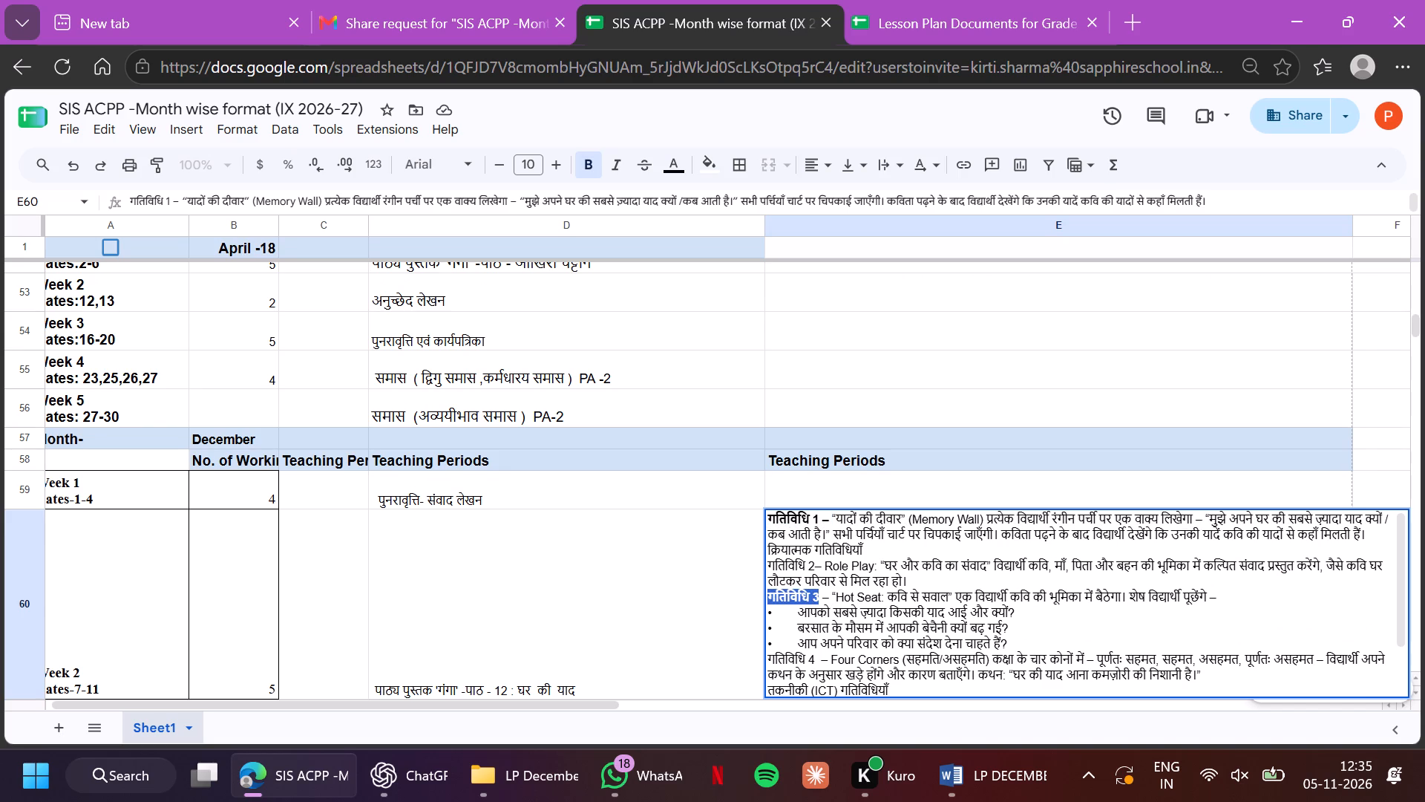
left_click_drag(813, 568, 770, 570)
key("ctrl+b")
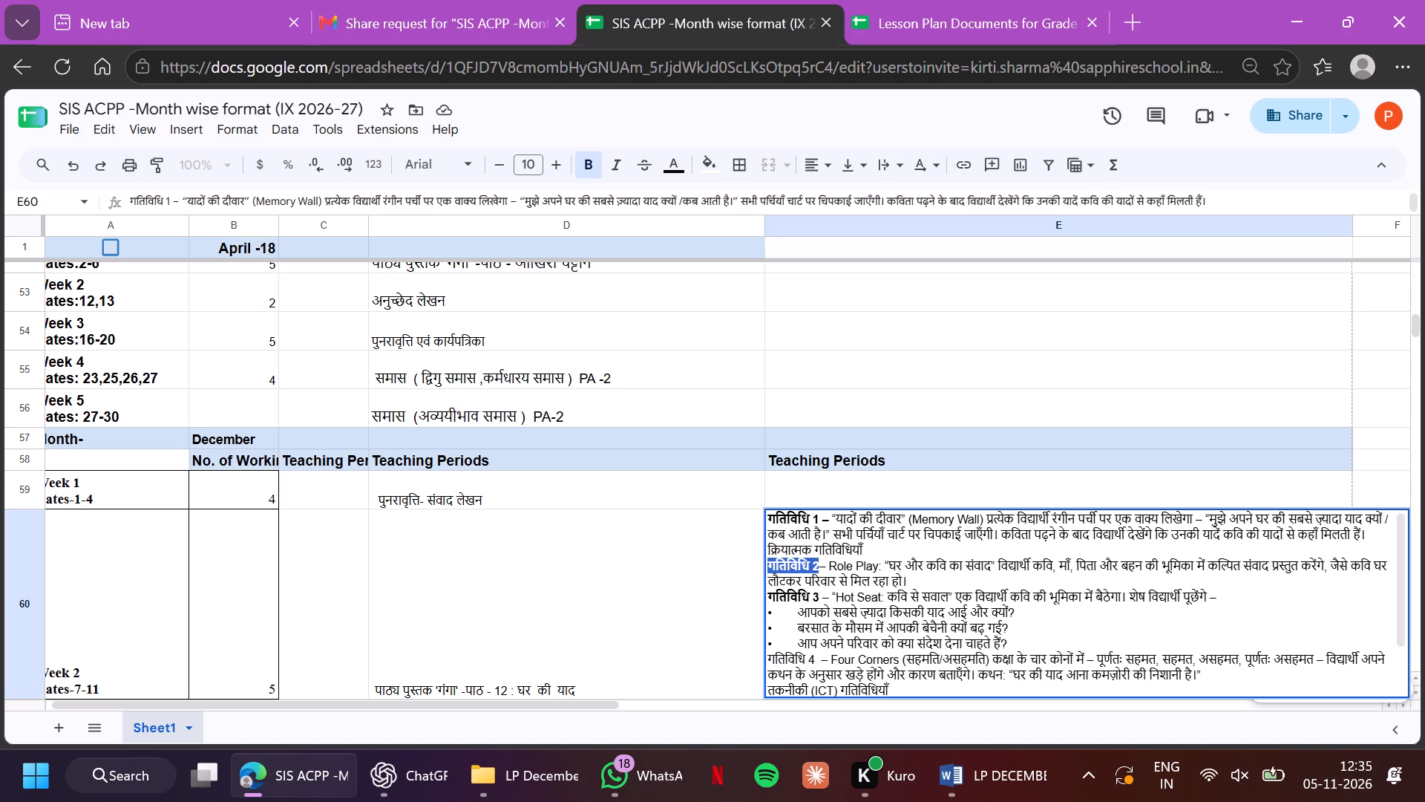
left_click_drag(822, 657, 767, 659)
key("ctrl+b")
left_click(975, 546)
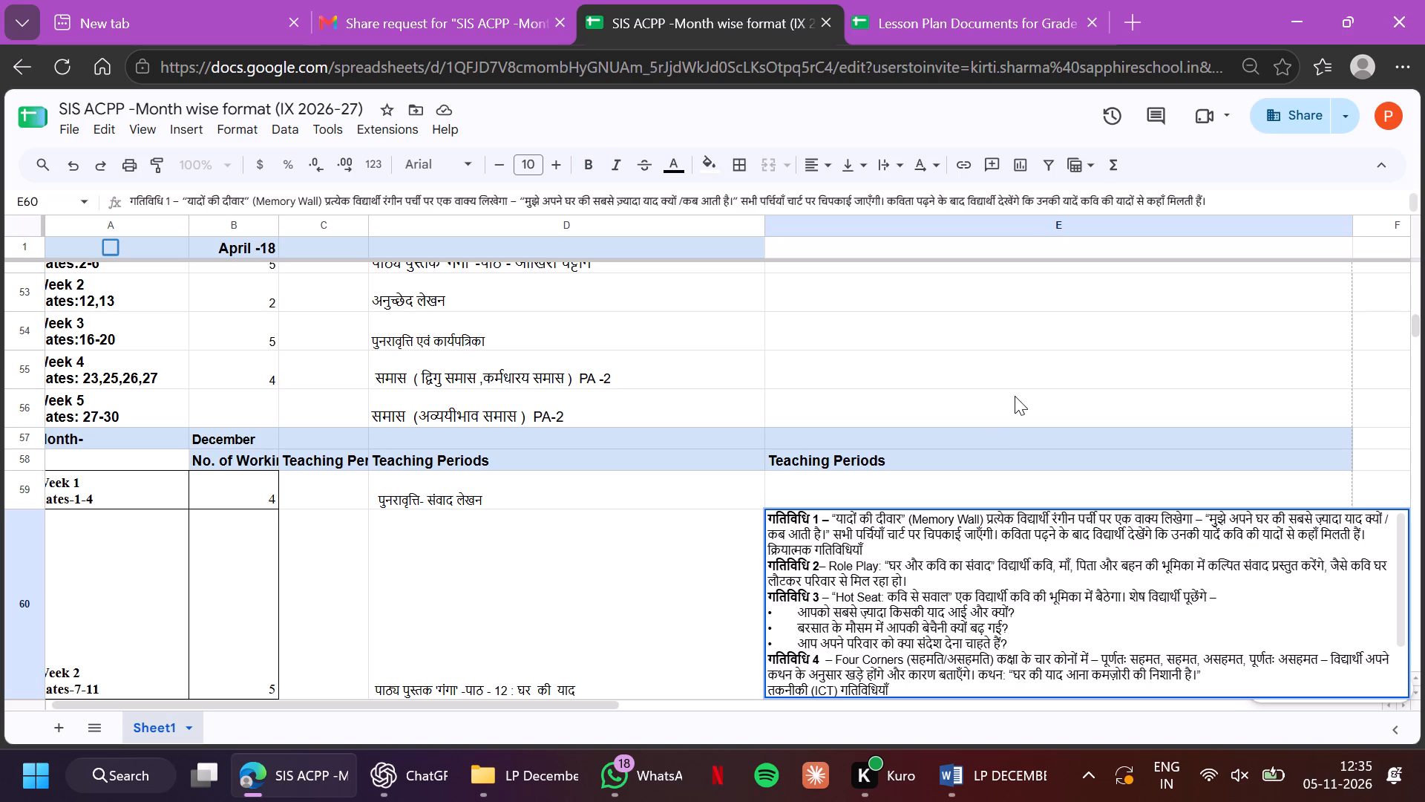
left_click(1015, 396)
scroll(765, 567, "down", 1)
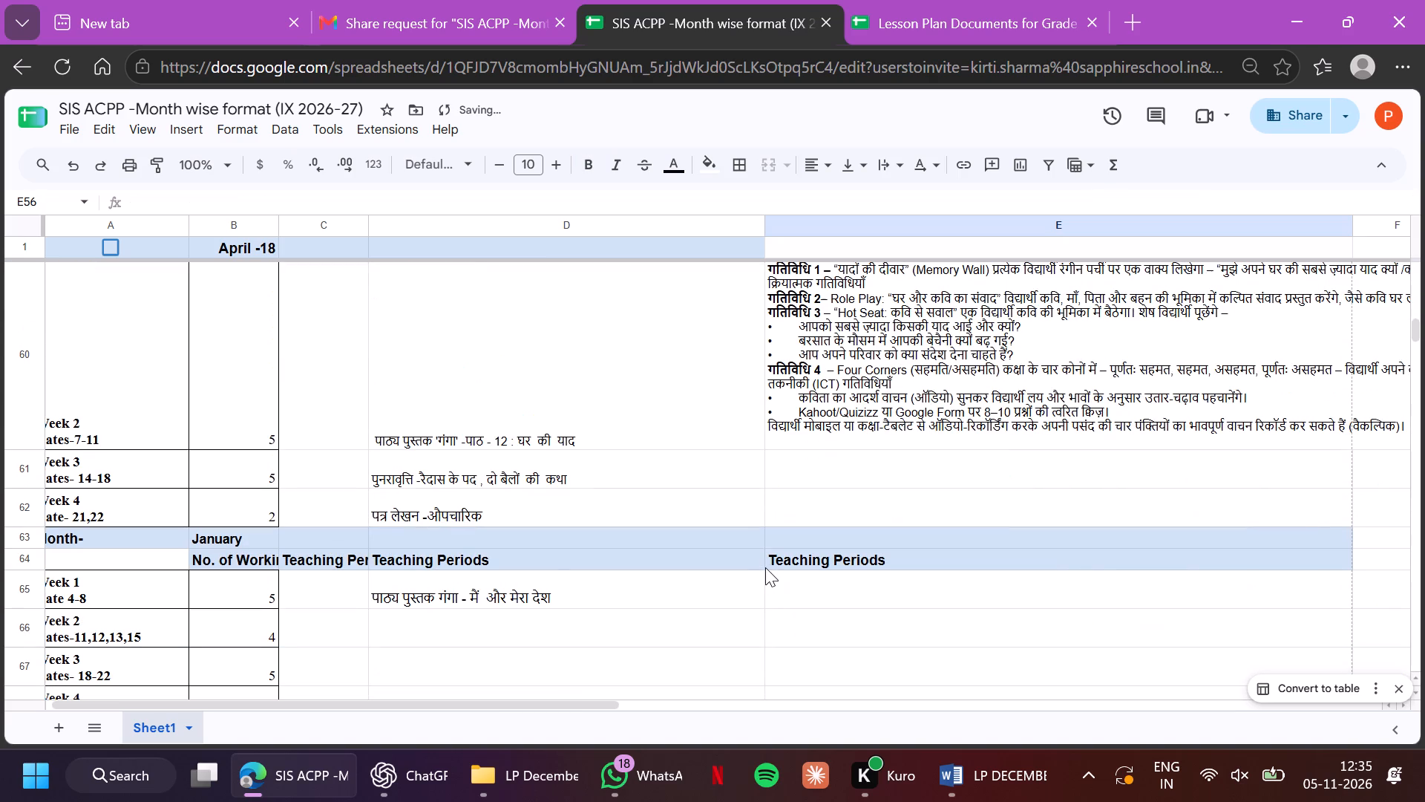
left_click(867, 649)
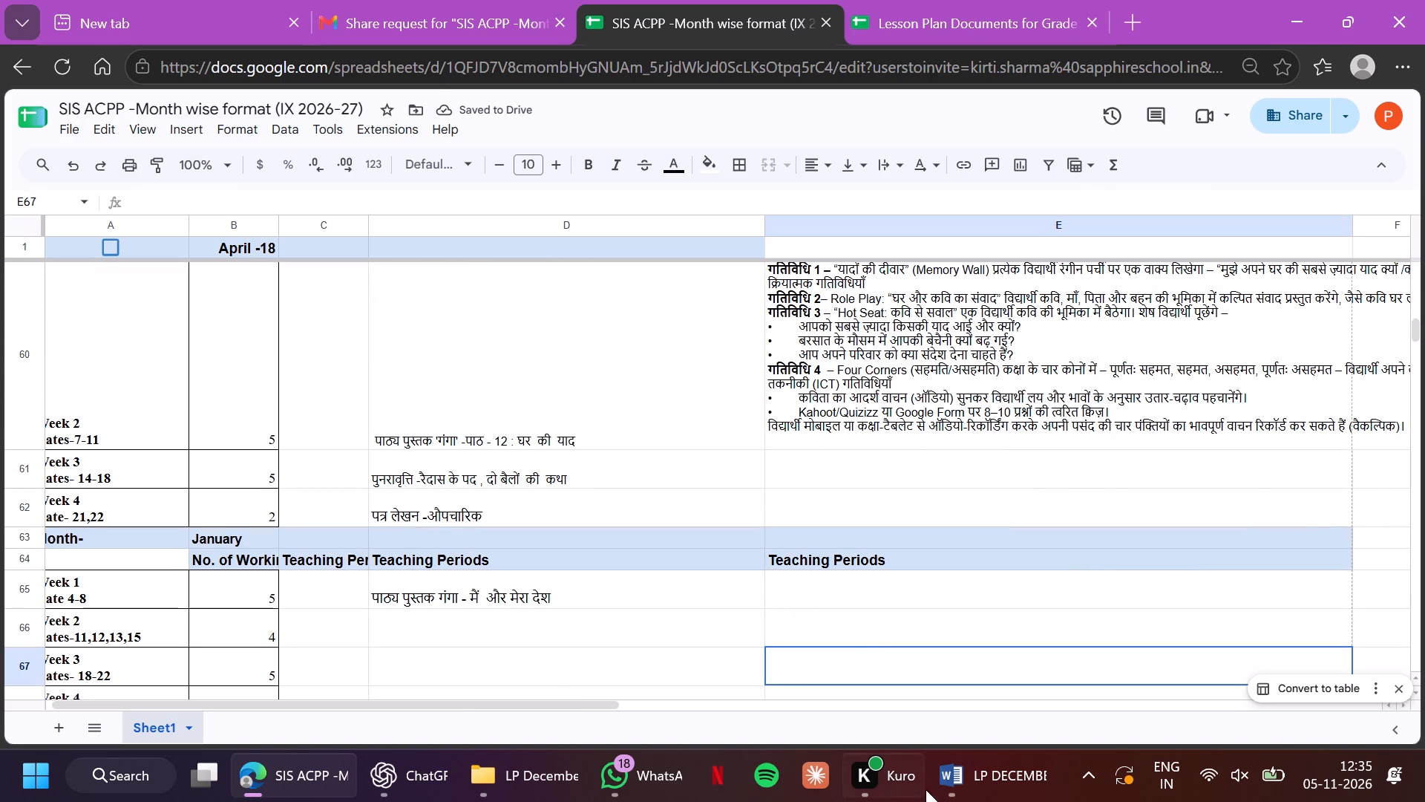
Switch to the LP DECEMBER document in Word and publish it as a PDF named LP DECEMBER in the LP December folder.
left_click(1000, 782)
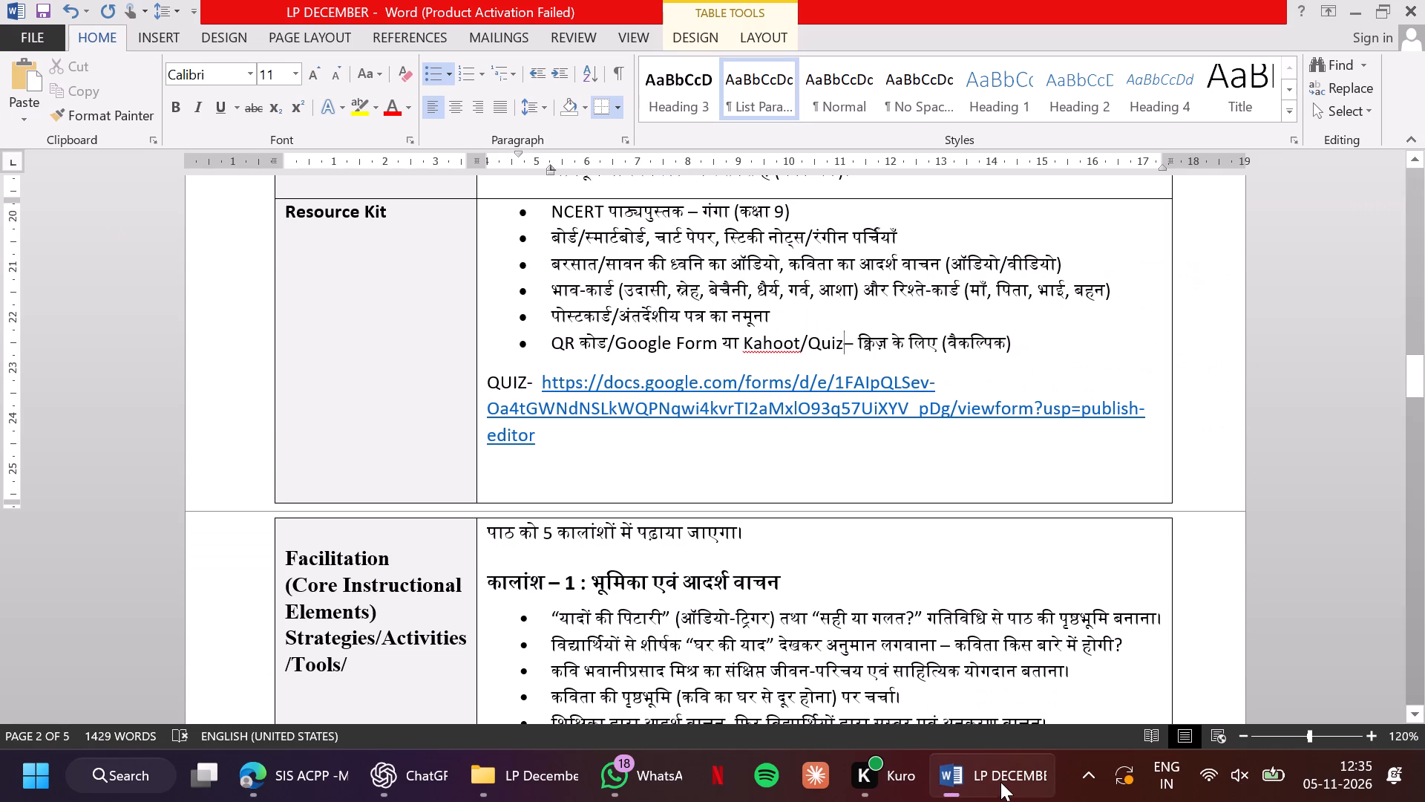
scroll(804, 384, "up", 1)
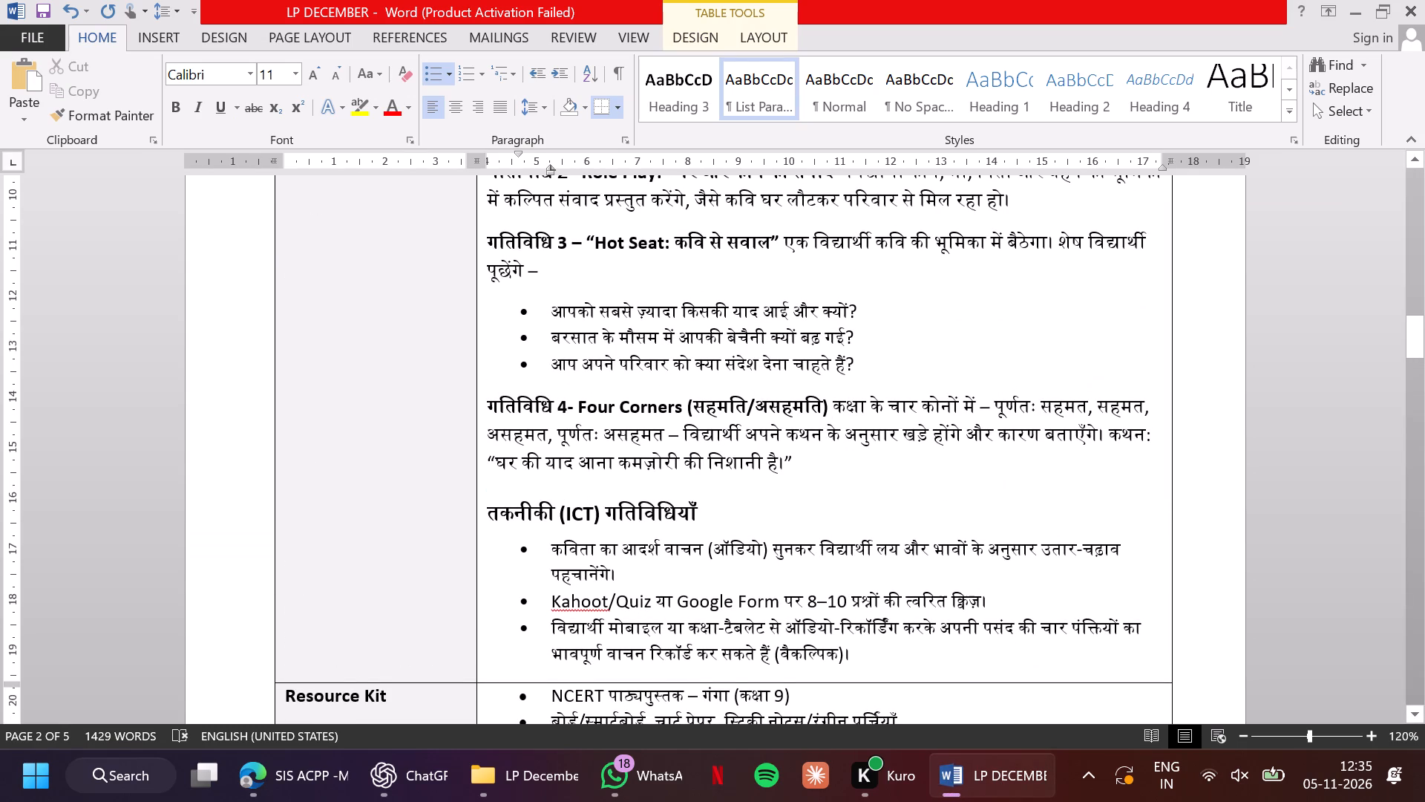
scroll(349, 253, "up", 2)
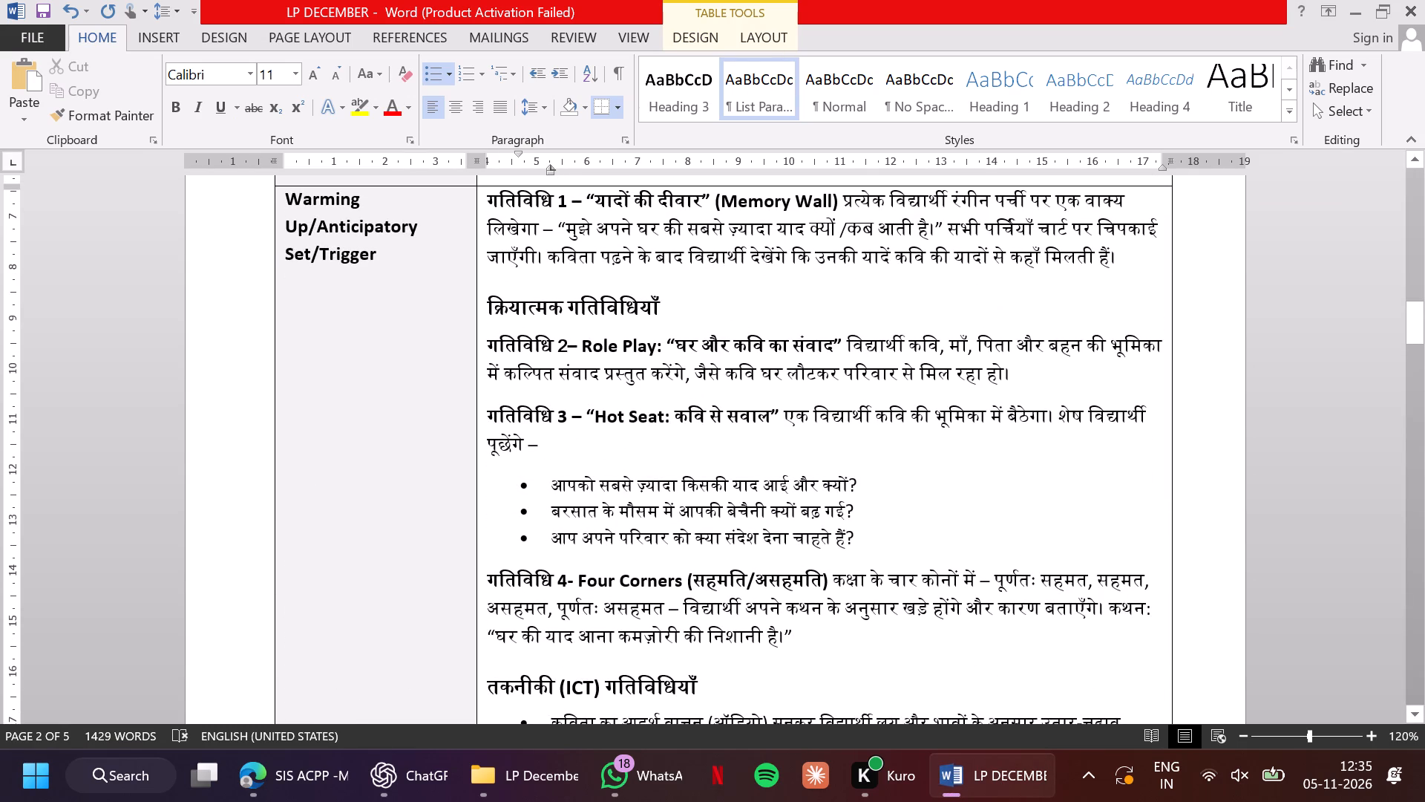
left_click(35, 35)
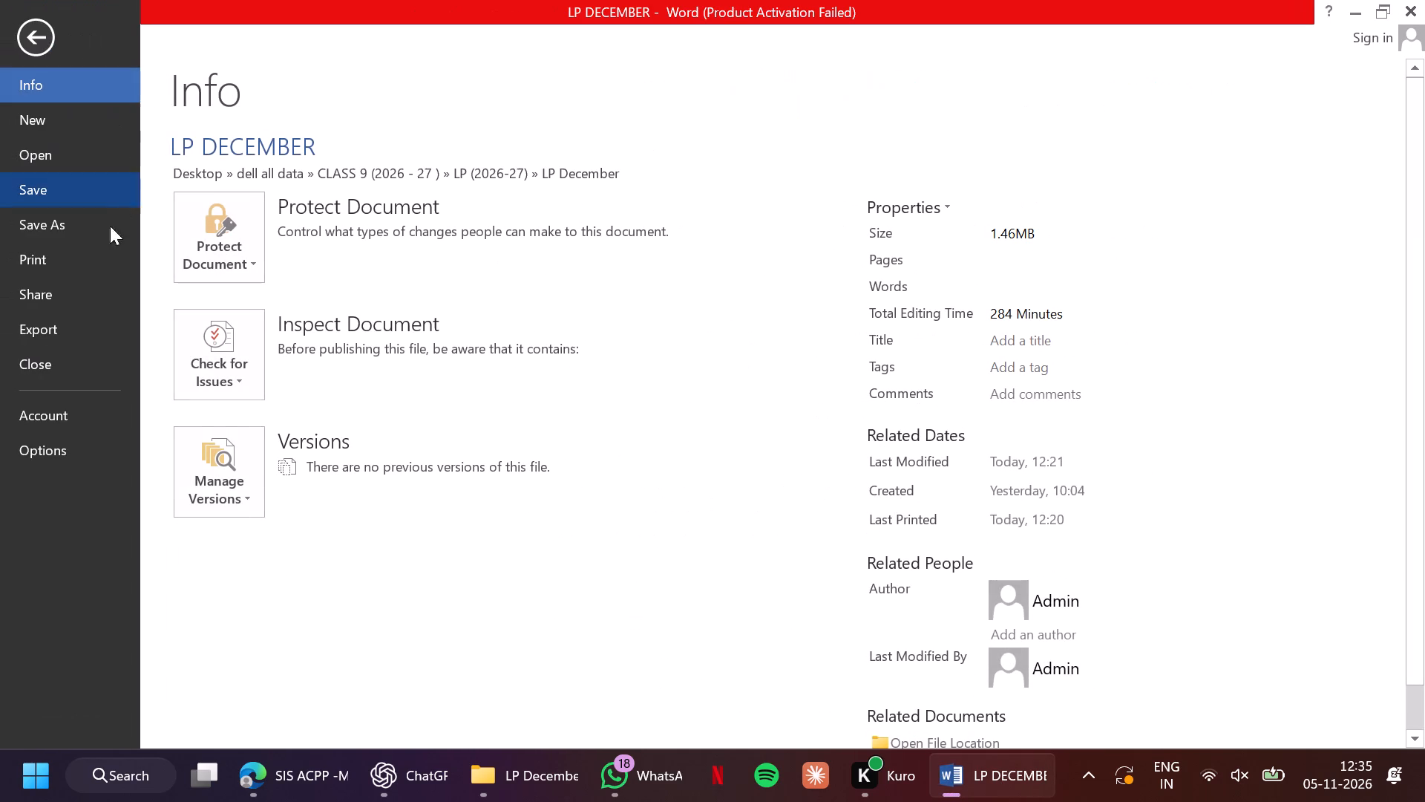
left_click(79, 330)
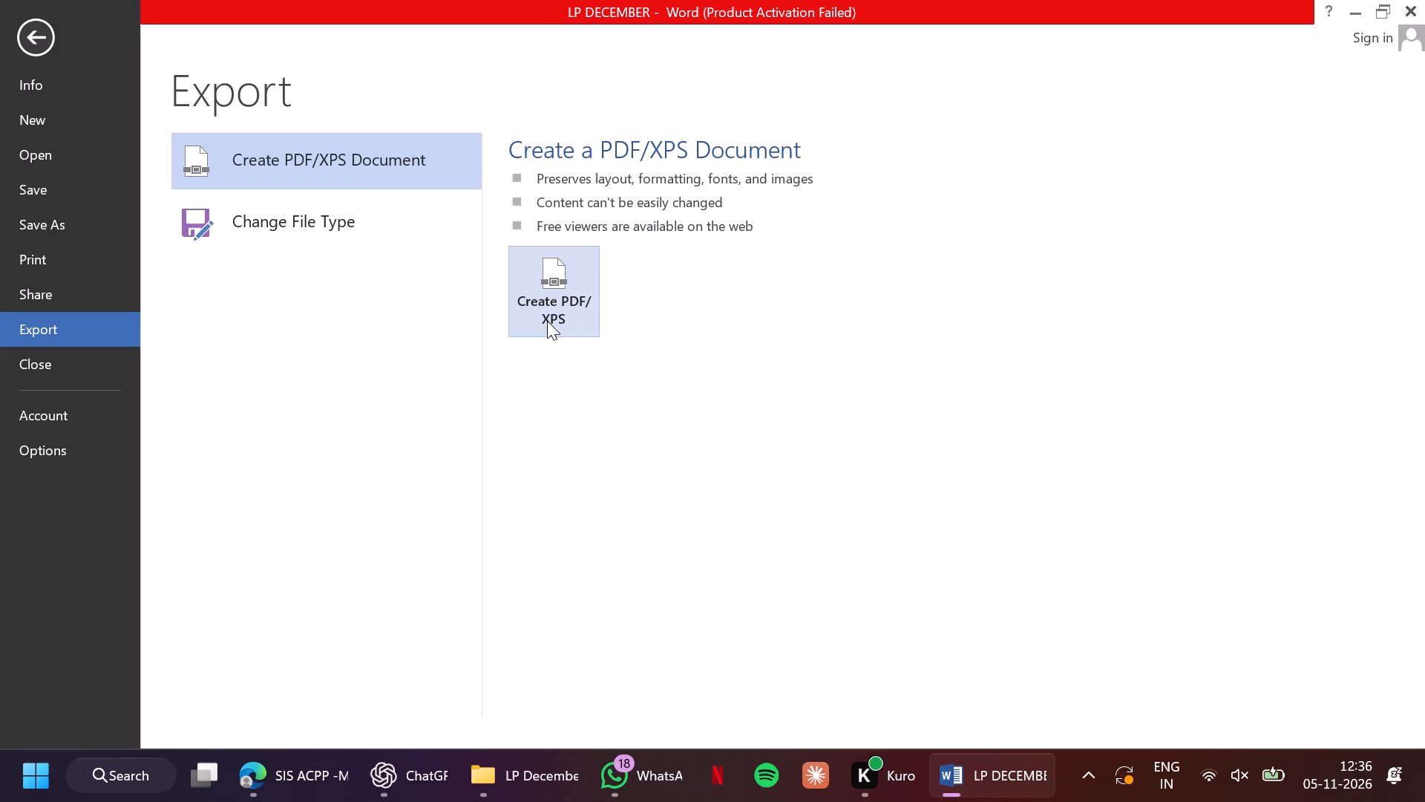
left_click(547, 321)
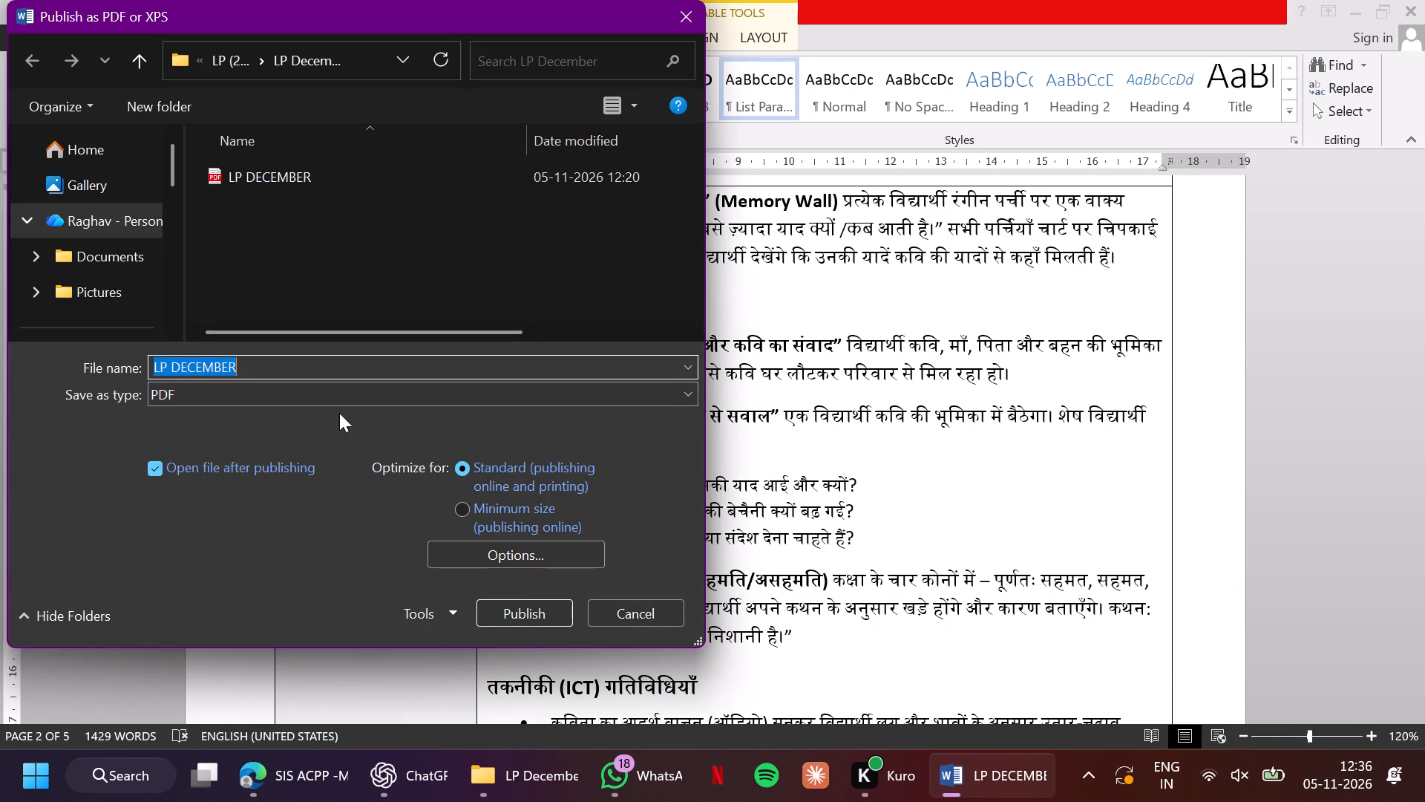
left_click(535, 618)
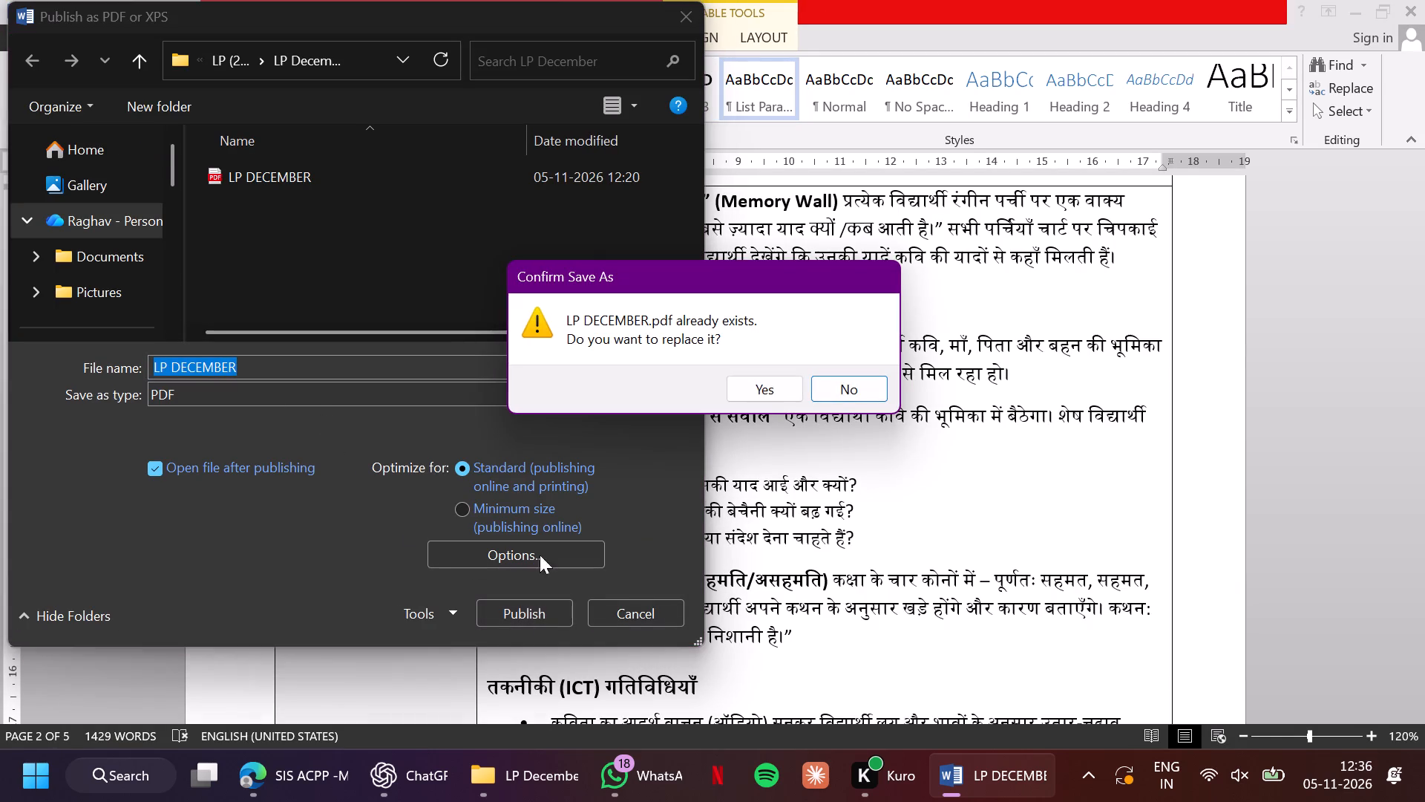
Replace the existing LP DECEMBER.pdf in the LP December folder with the newly published version.
left_click(761, 388)
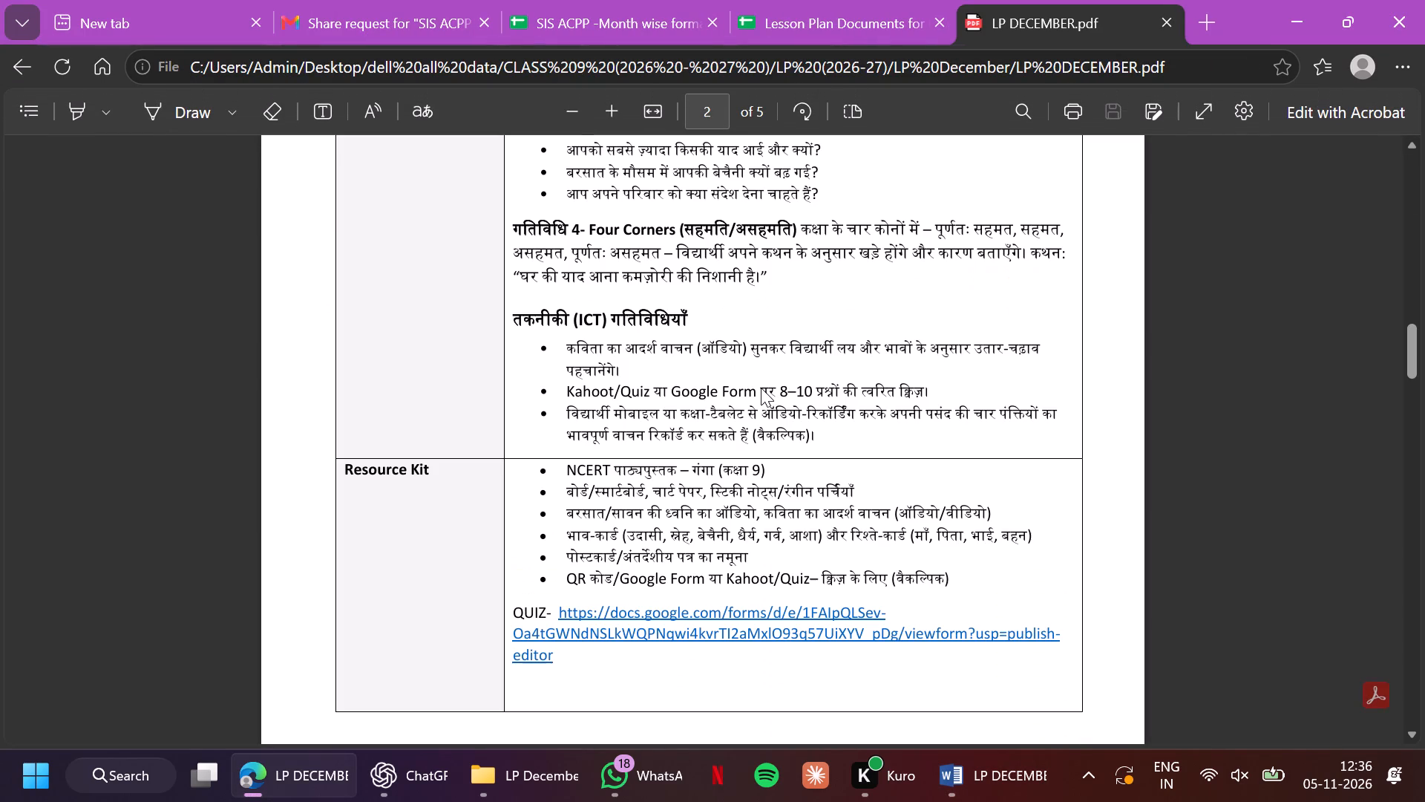
Close the browser tabs of LP DECEMBER.pdf, the Lesson Plan Documents sheet and the SIS ACPP month-wise spreadsheet.
left_click(1170, 17)
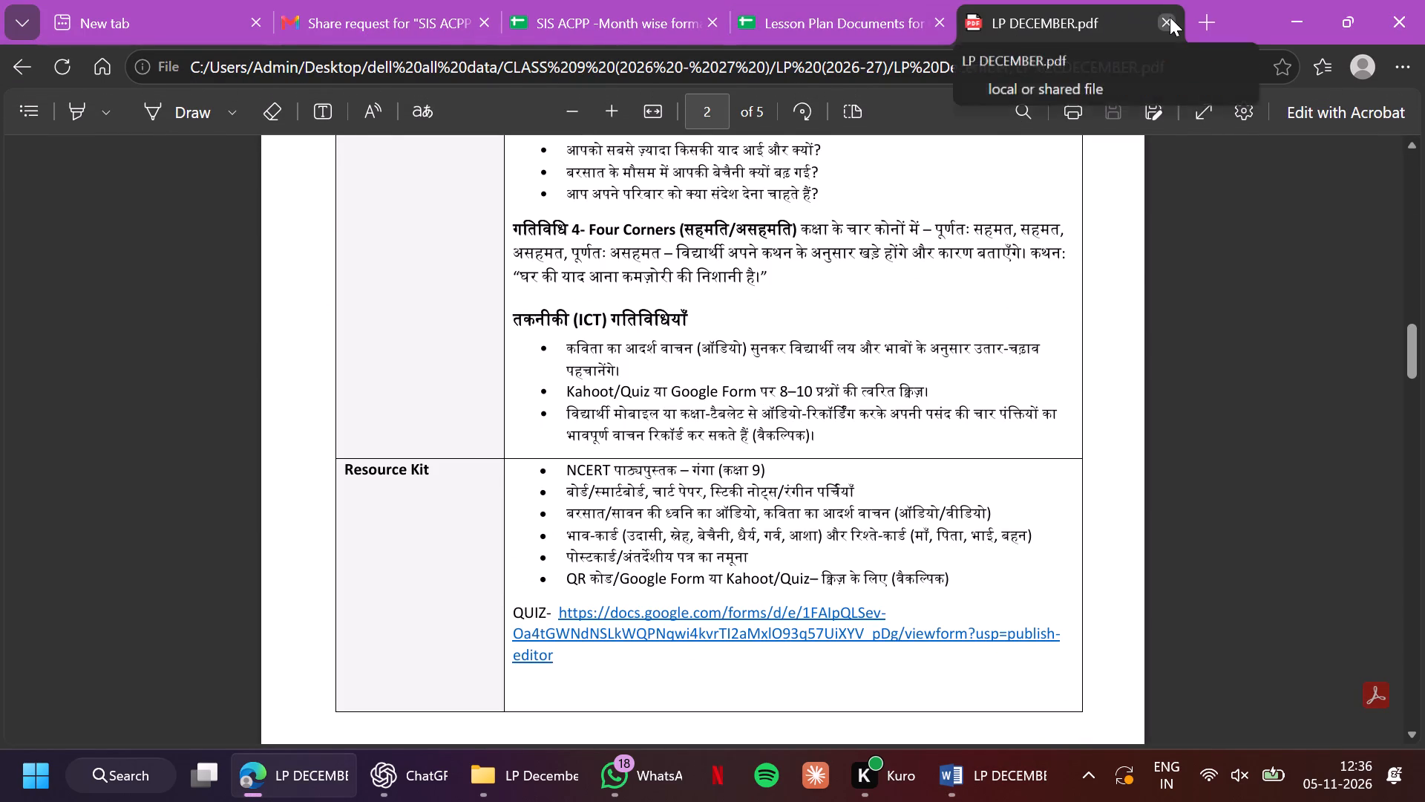
left_click(1085, 20)
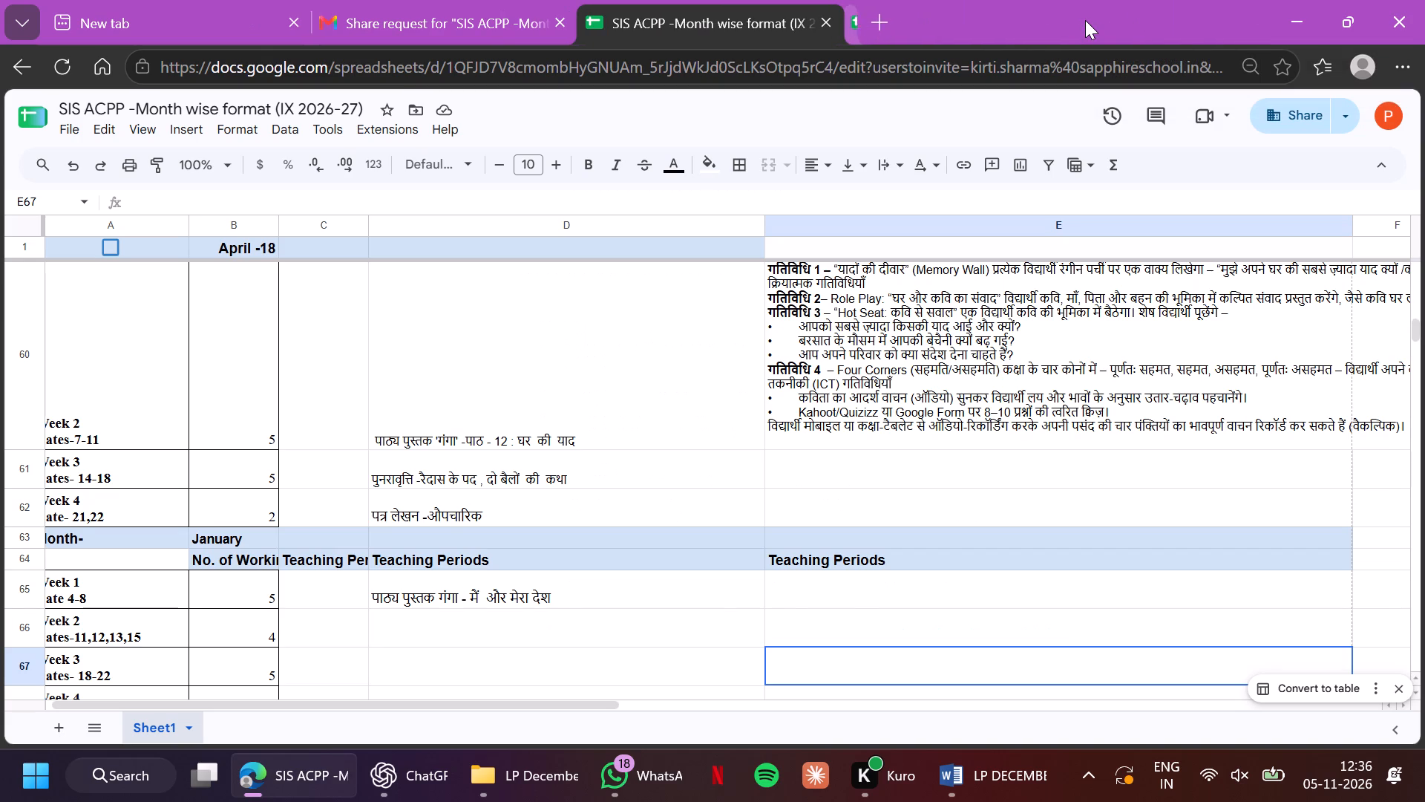
scroll(664, 290, "left", 3)
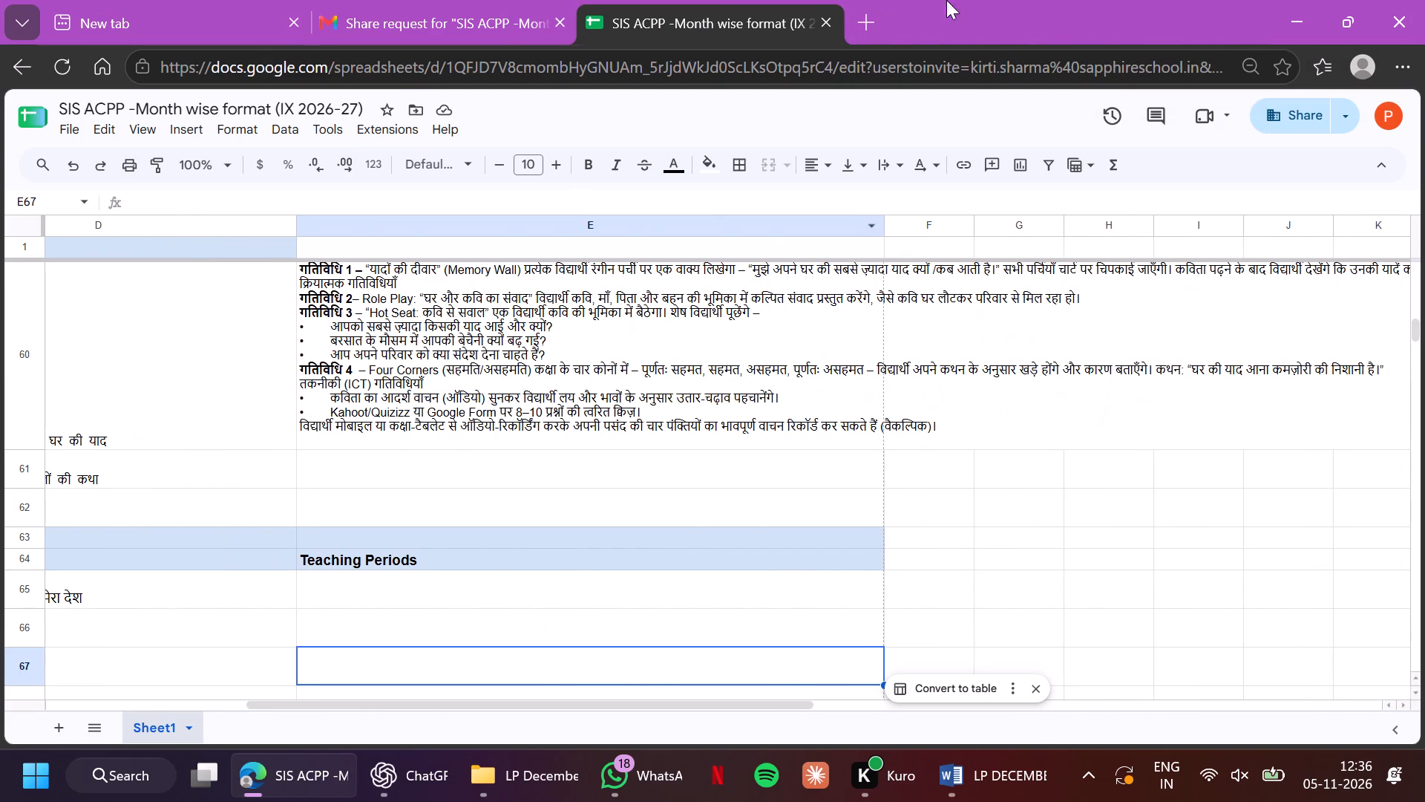
left_click(831, 17)
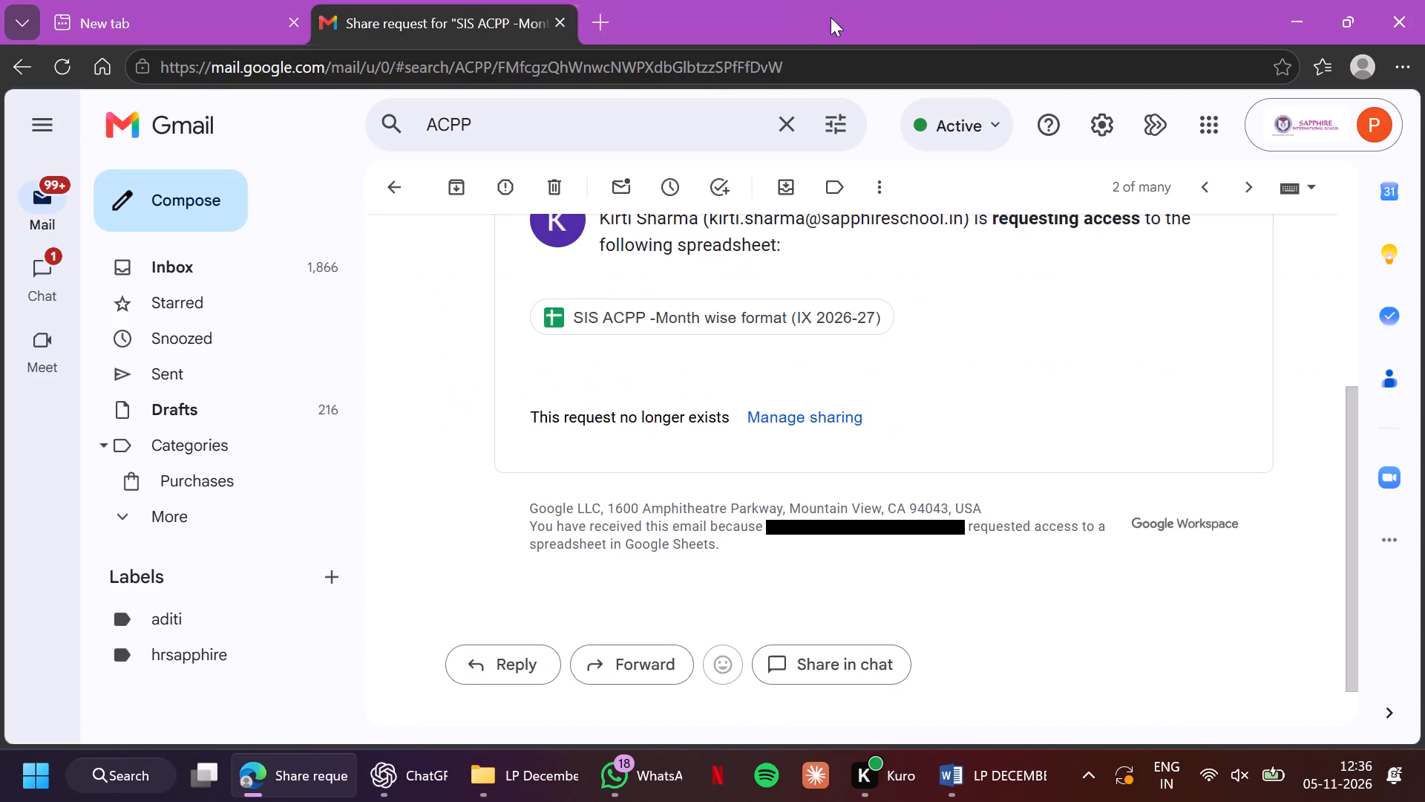
left_click(576, 22)
Return from the share request email to the ACPP mail search results and look through the listed messages.
scroll(261, 252, "up", 8)
left_click(24, 68)
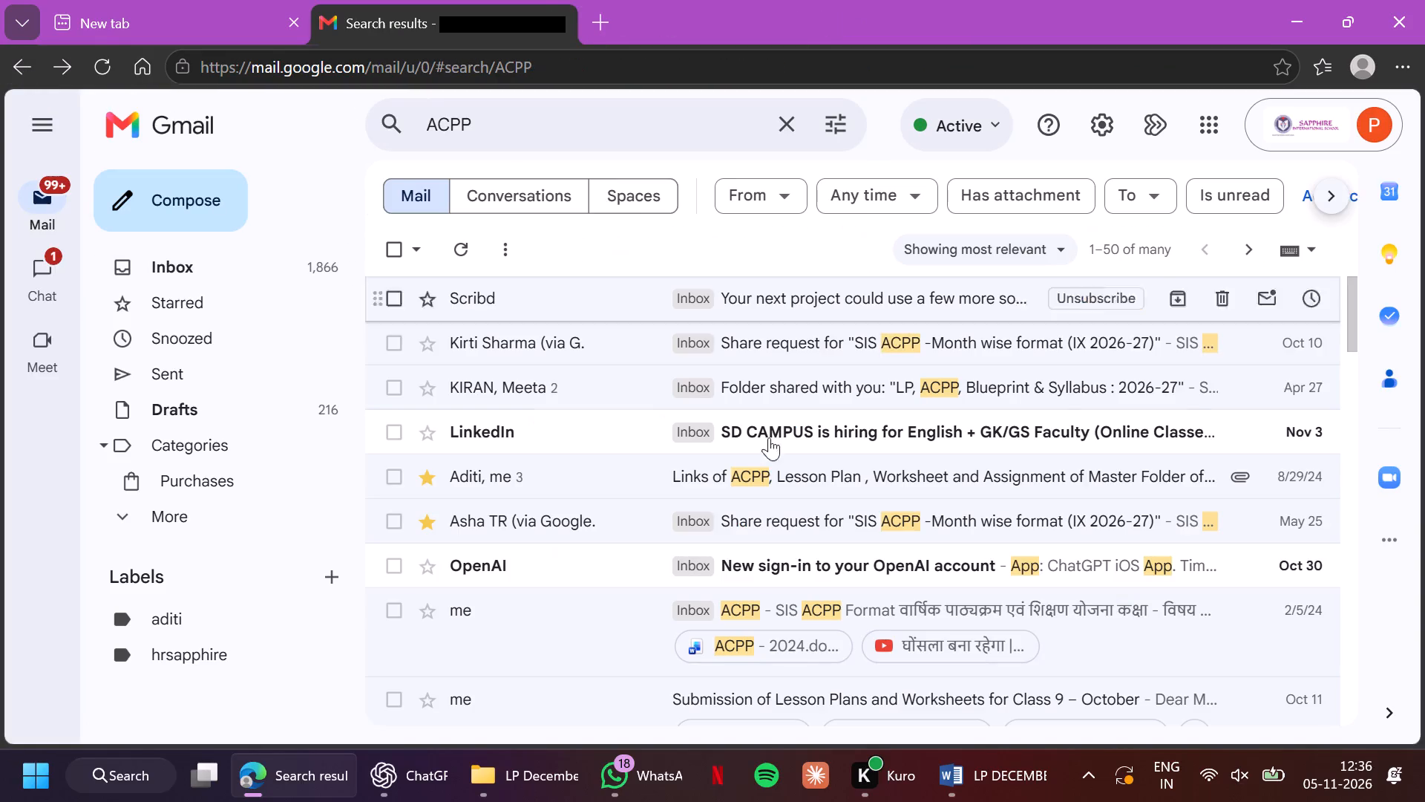
scroll(813, 482, "up", 1)
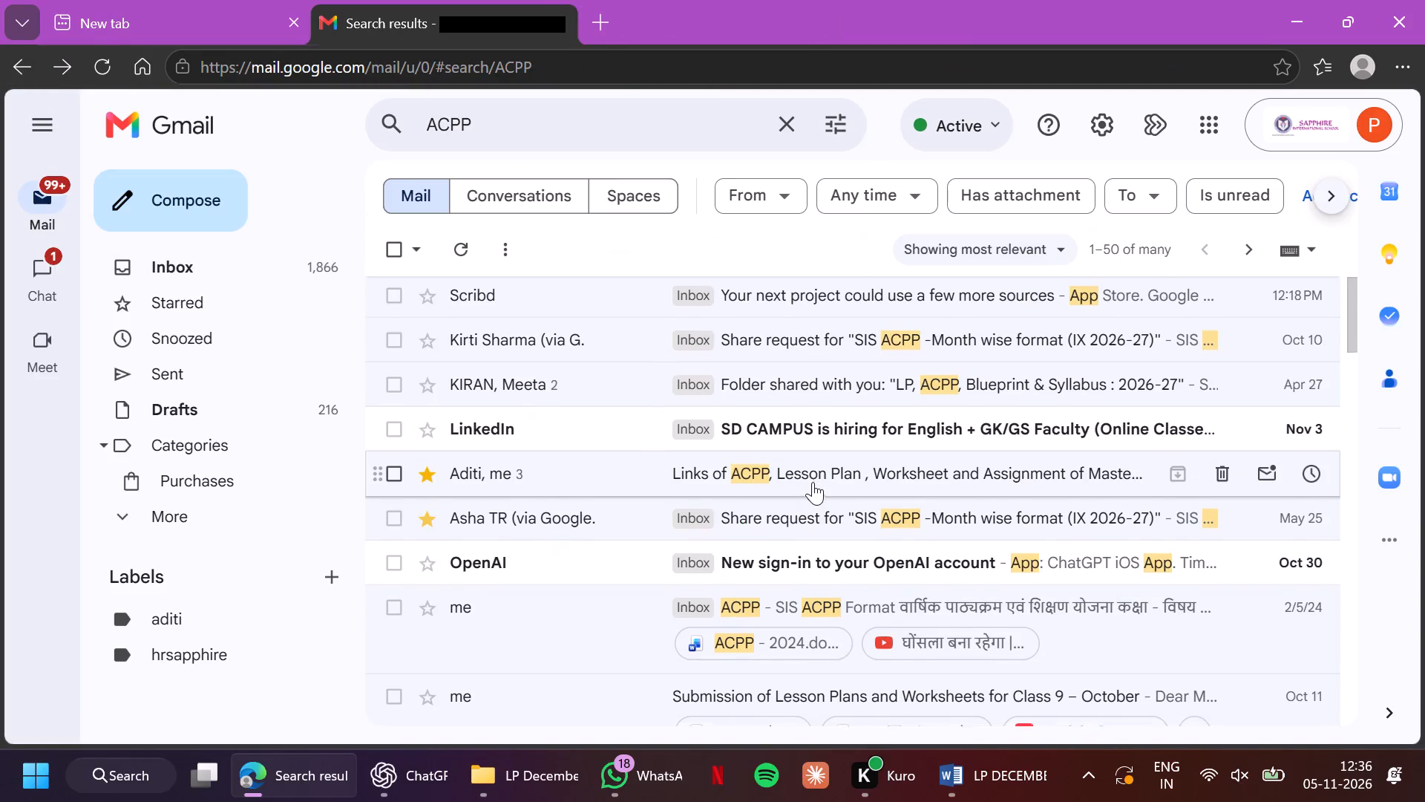
scroll(813, 482, "up", 1)
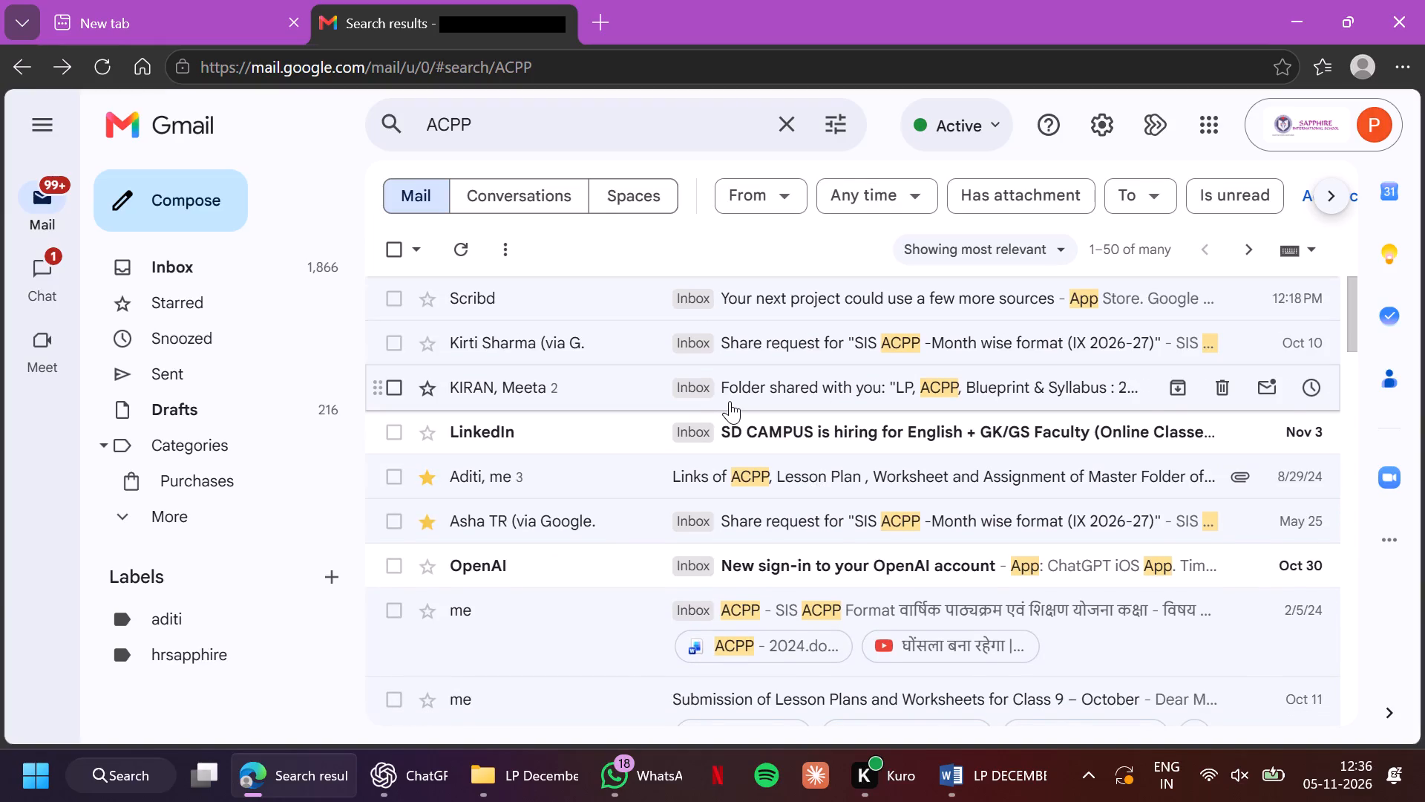
Search the mail for kiran and open the email sharing the folder "LP, ACPP, Blueprint & Syllabus : 2026-27".
left_click(802, 125)
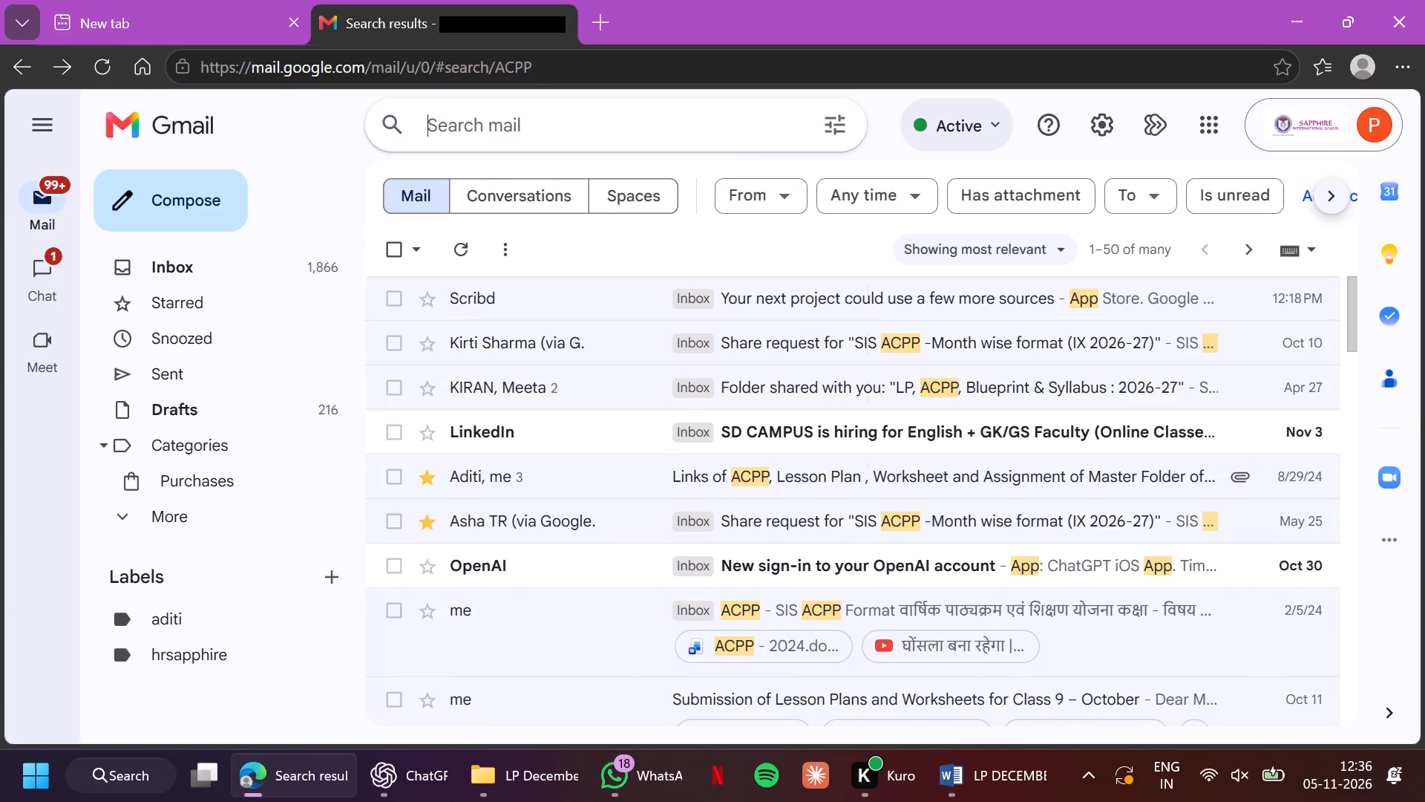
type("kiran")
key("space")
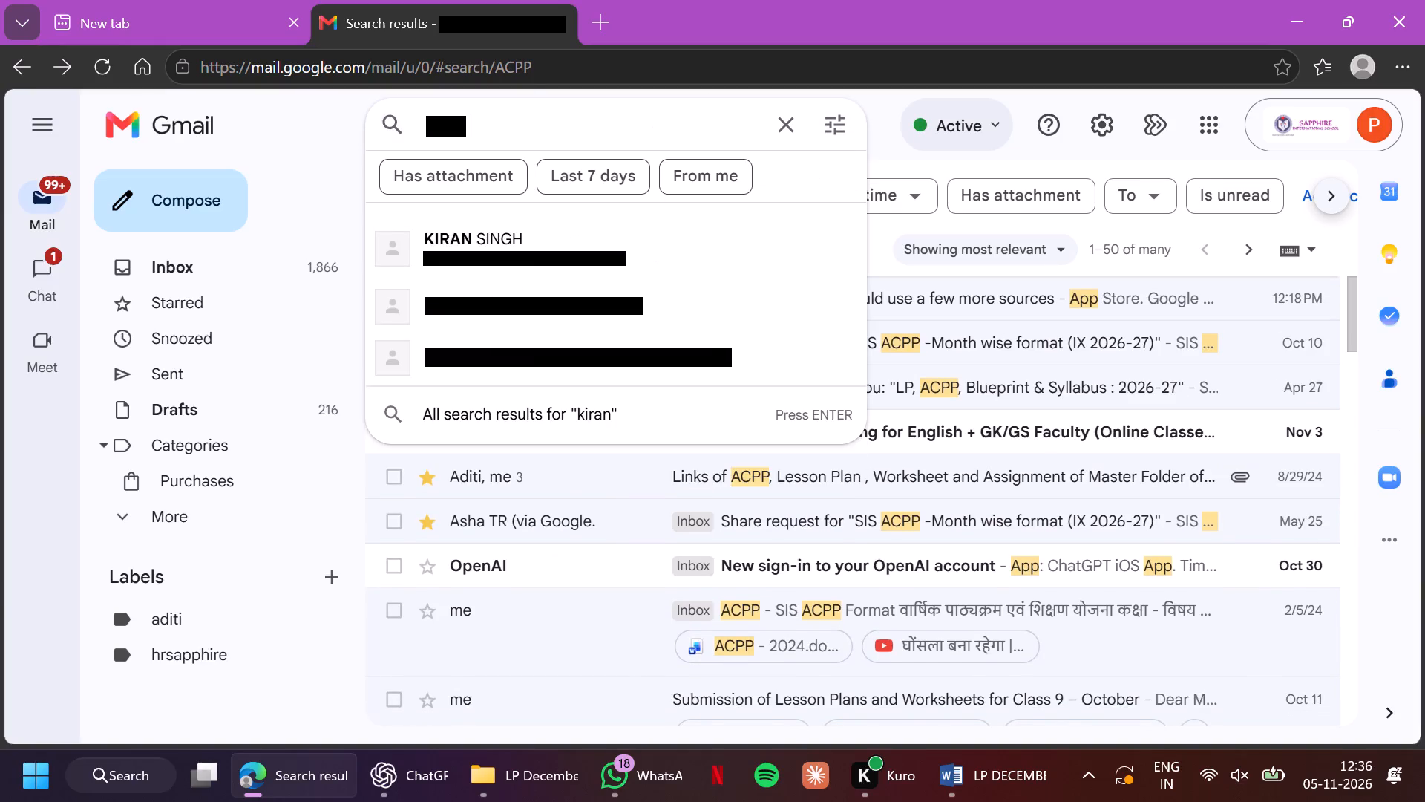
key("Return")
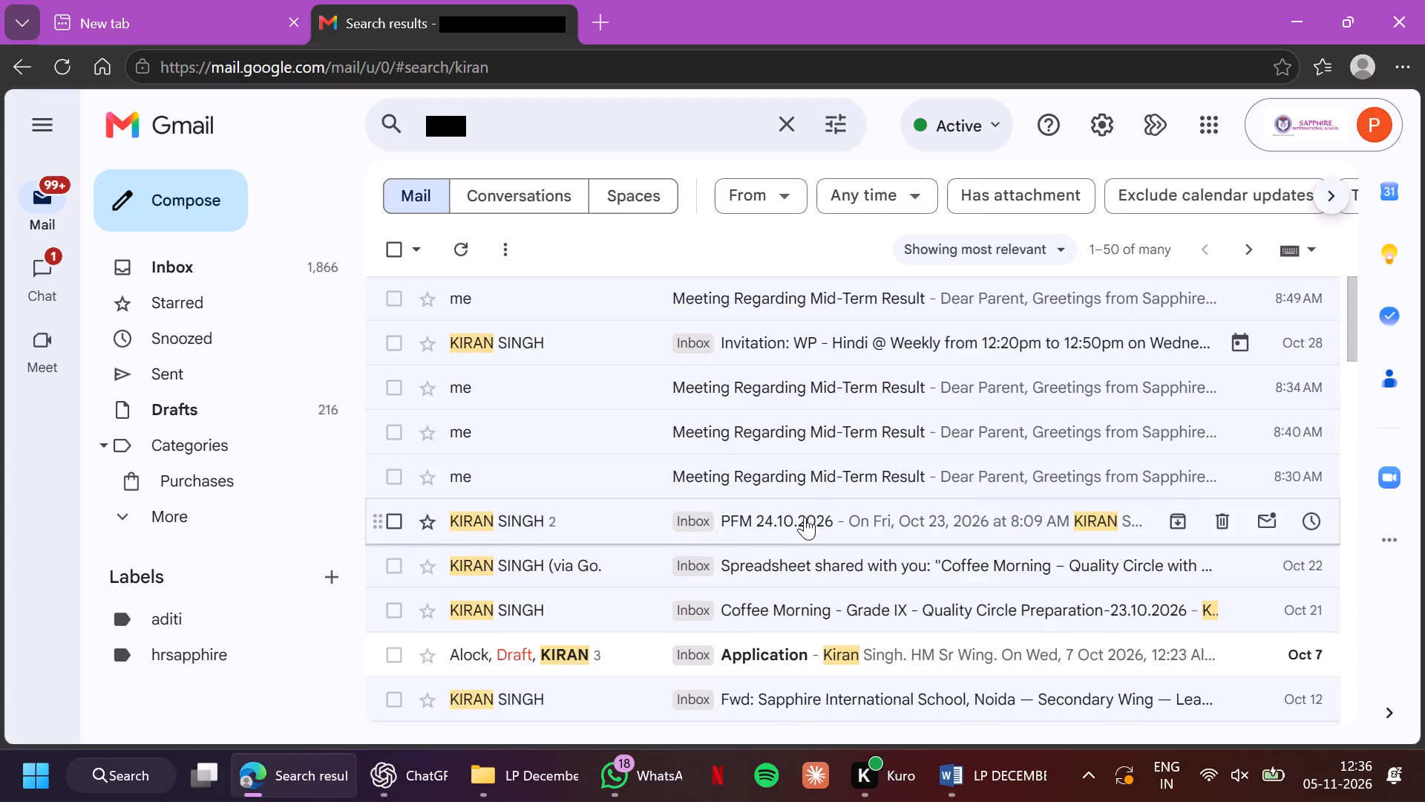
scroll(805, 516, "down", 2)
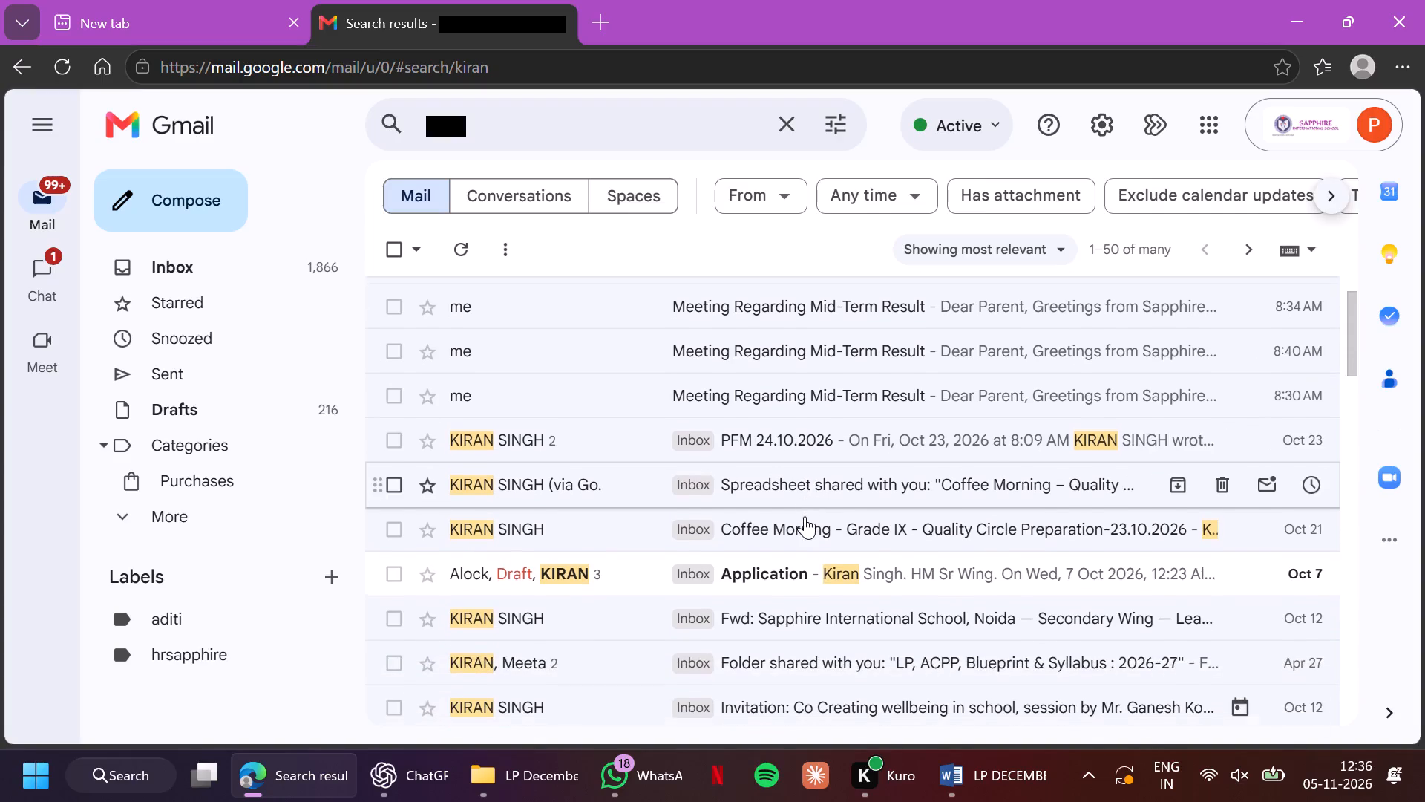
scroll(805, 516, "down", 1)
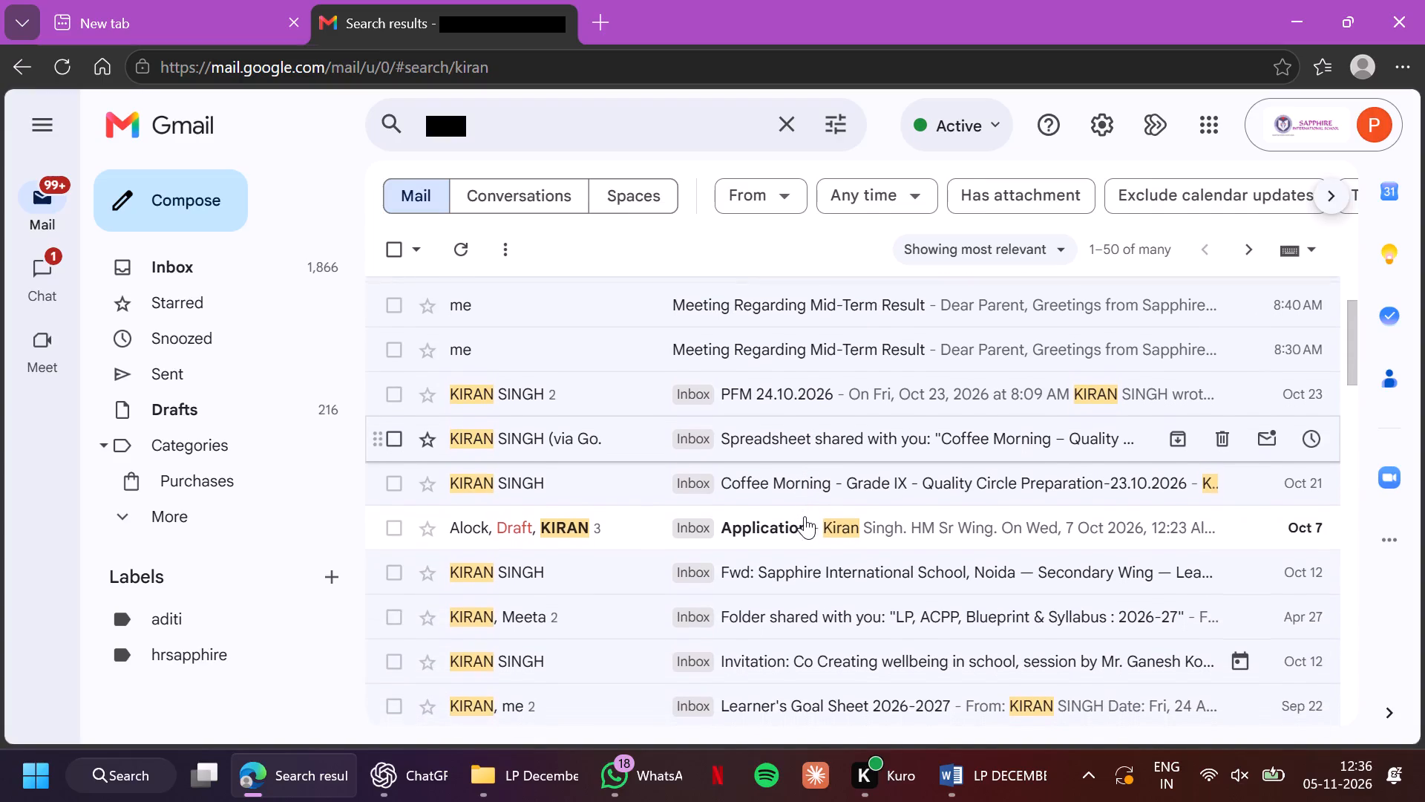
scroll(805, 516, "down", 1)
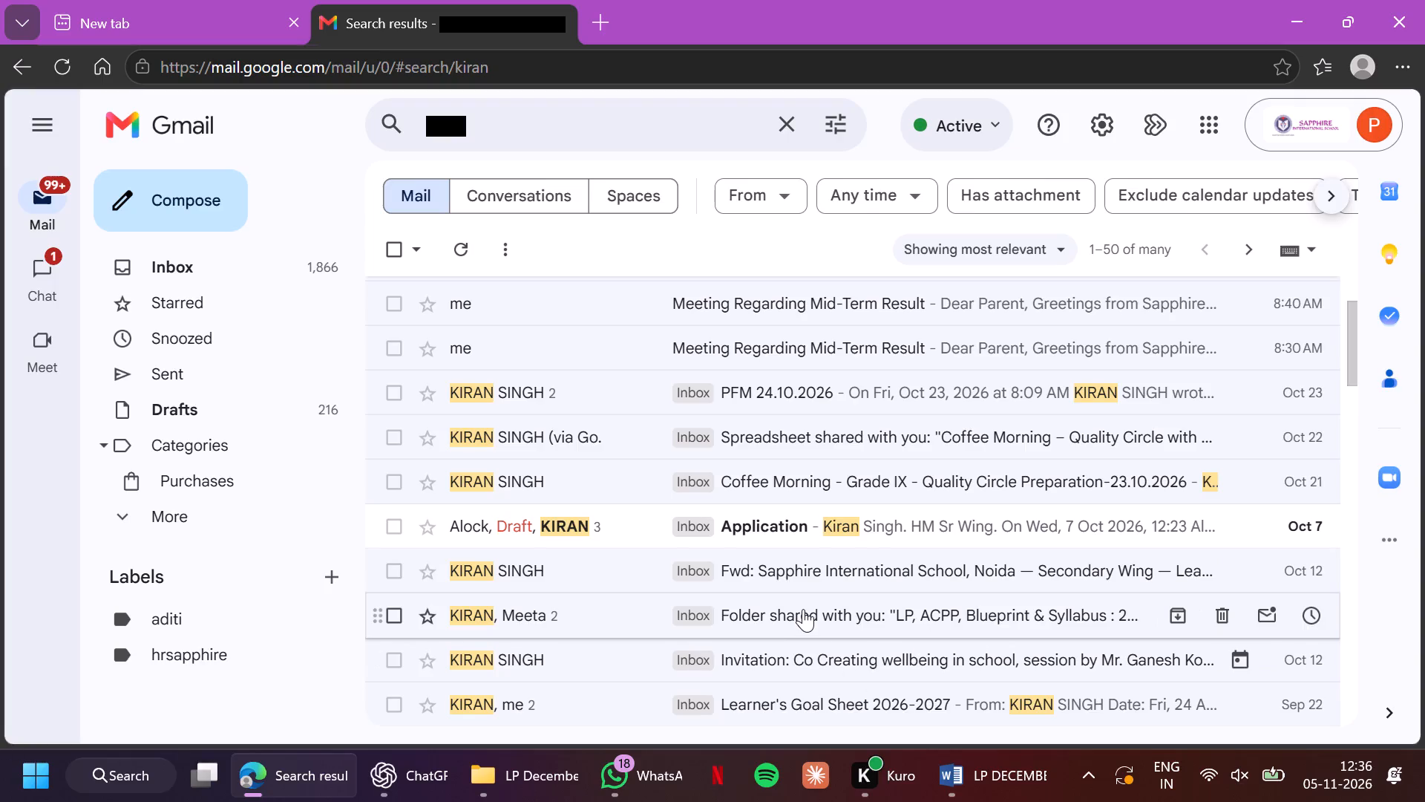
scroll(803, 609, "down", 1)
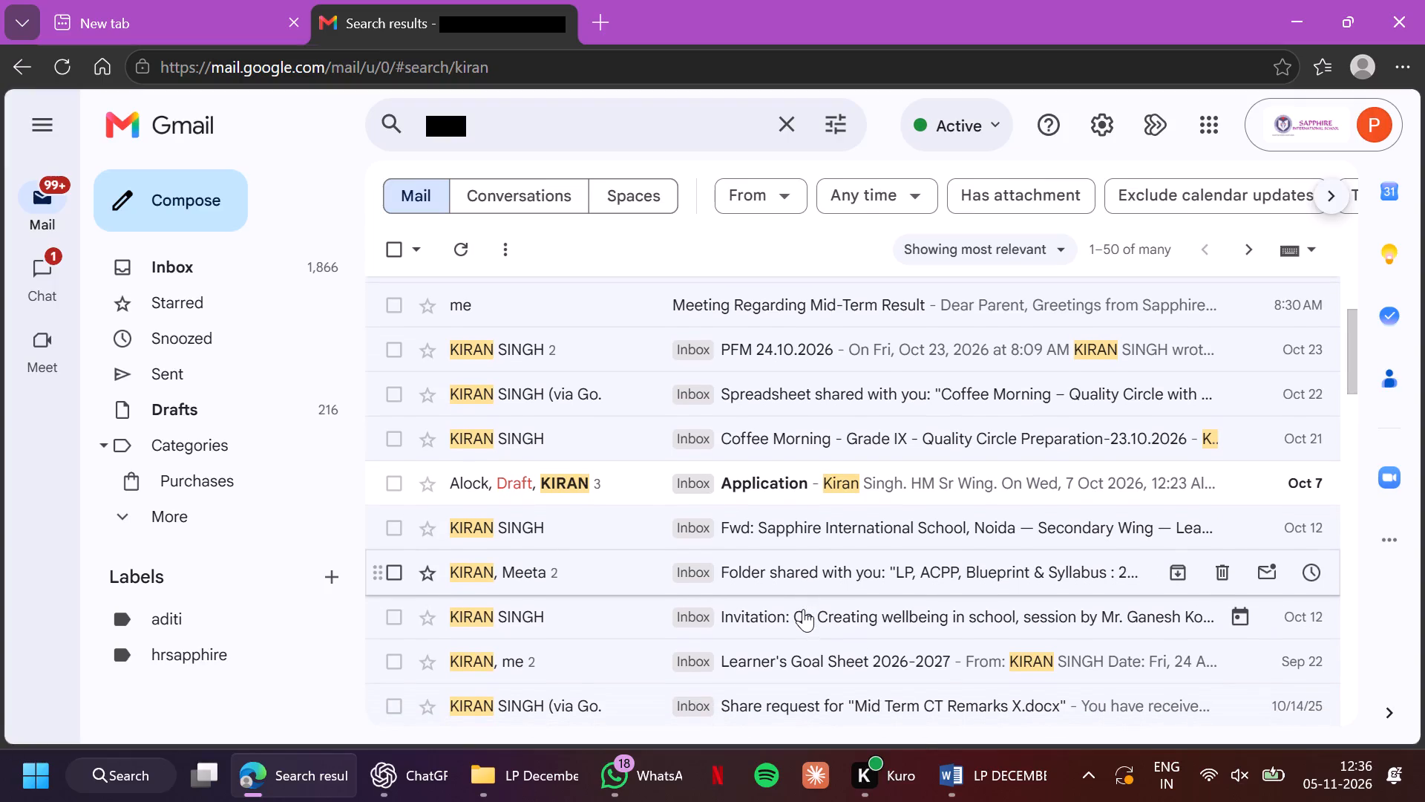
scroll(803, 609, "down", 1)
left_click(822, 576)
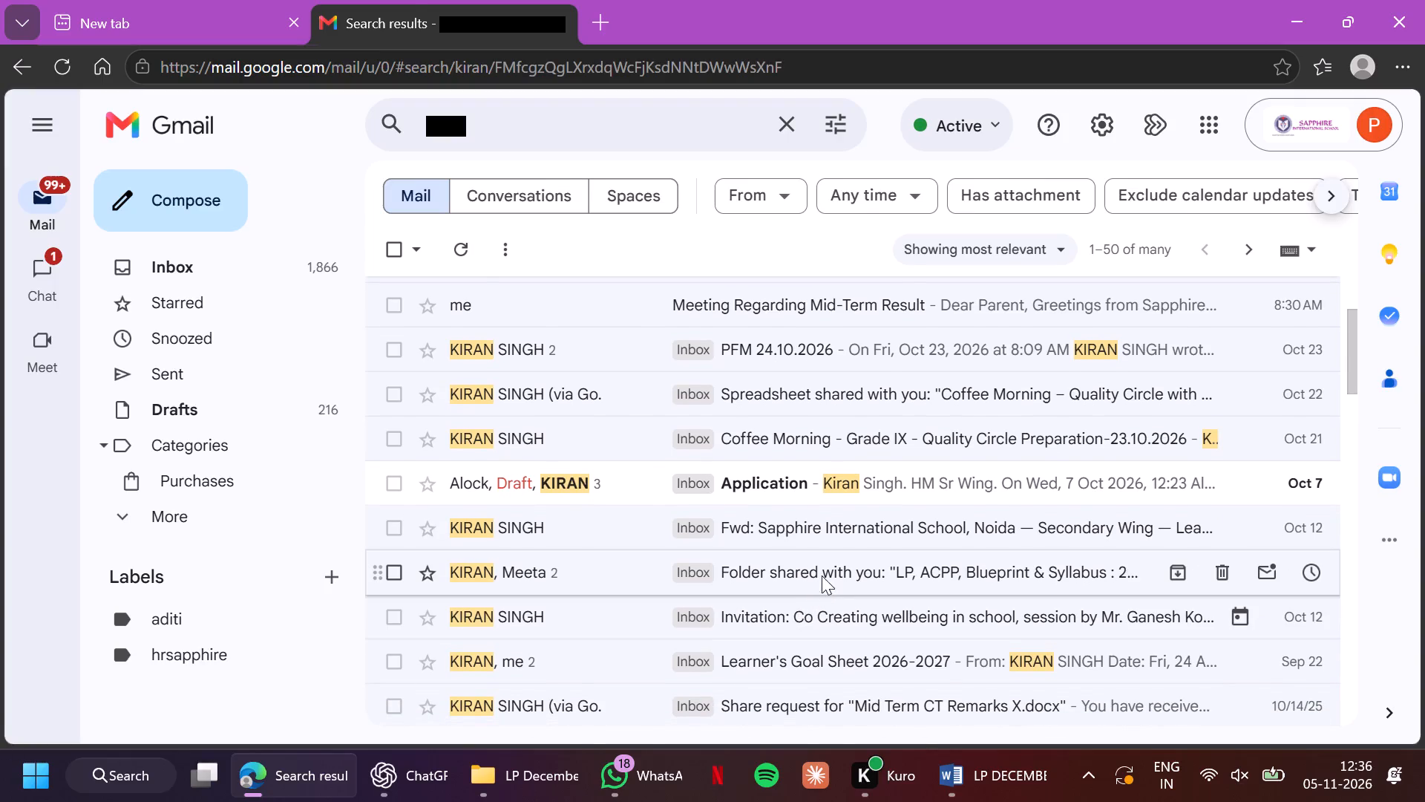
Open the shared Drive folder "LP, ACPP, Blueprint & Syllabus : 2026-27" from the invitation email.
scroll(658, 599, "down", 2)
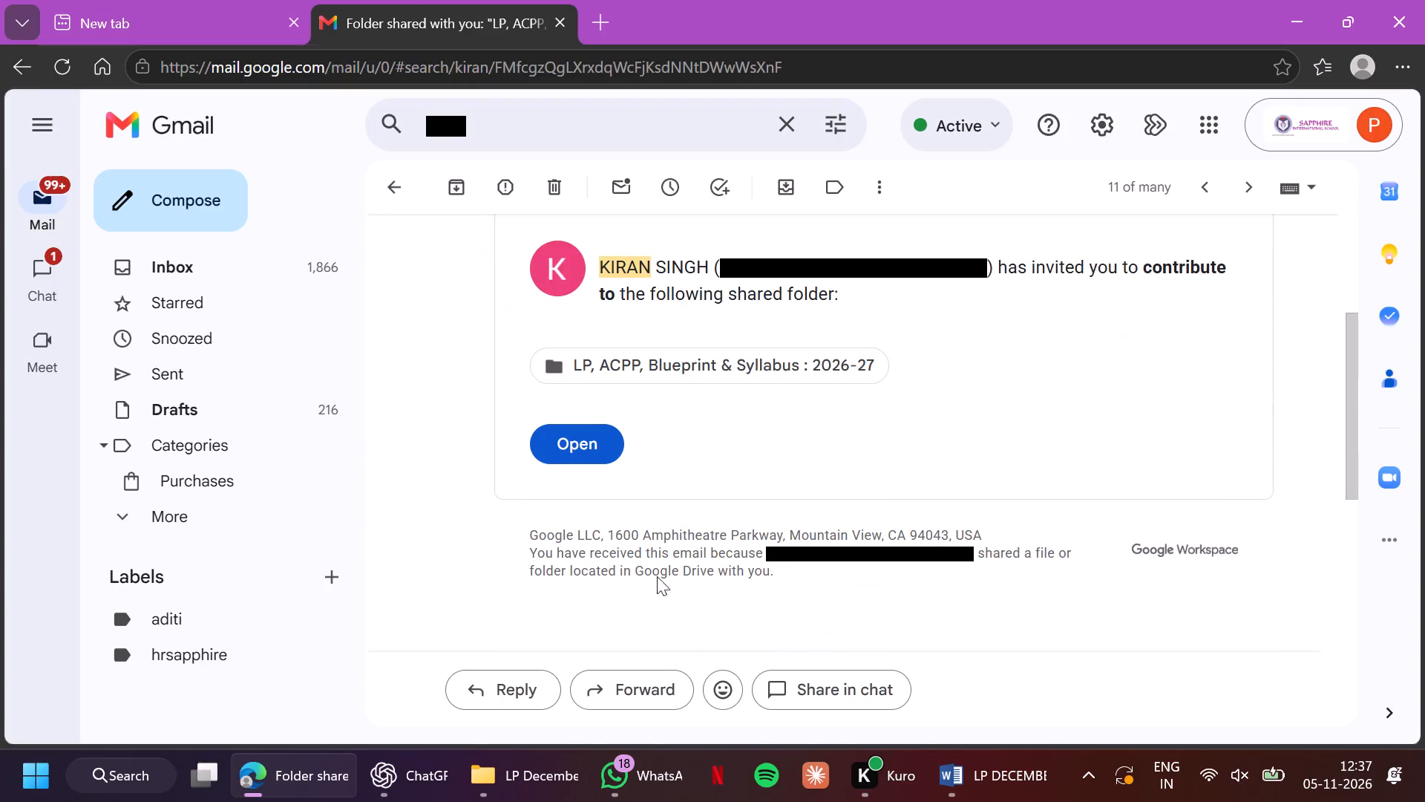
left_click(701, 358)
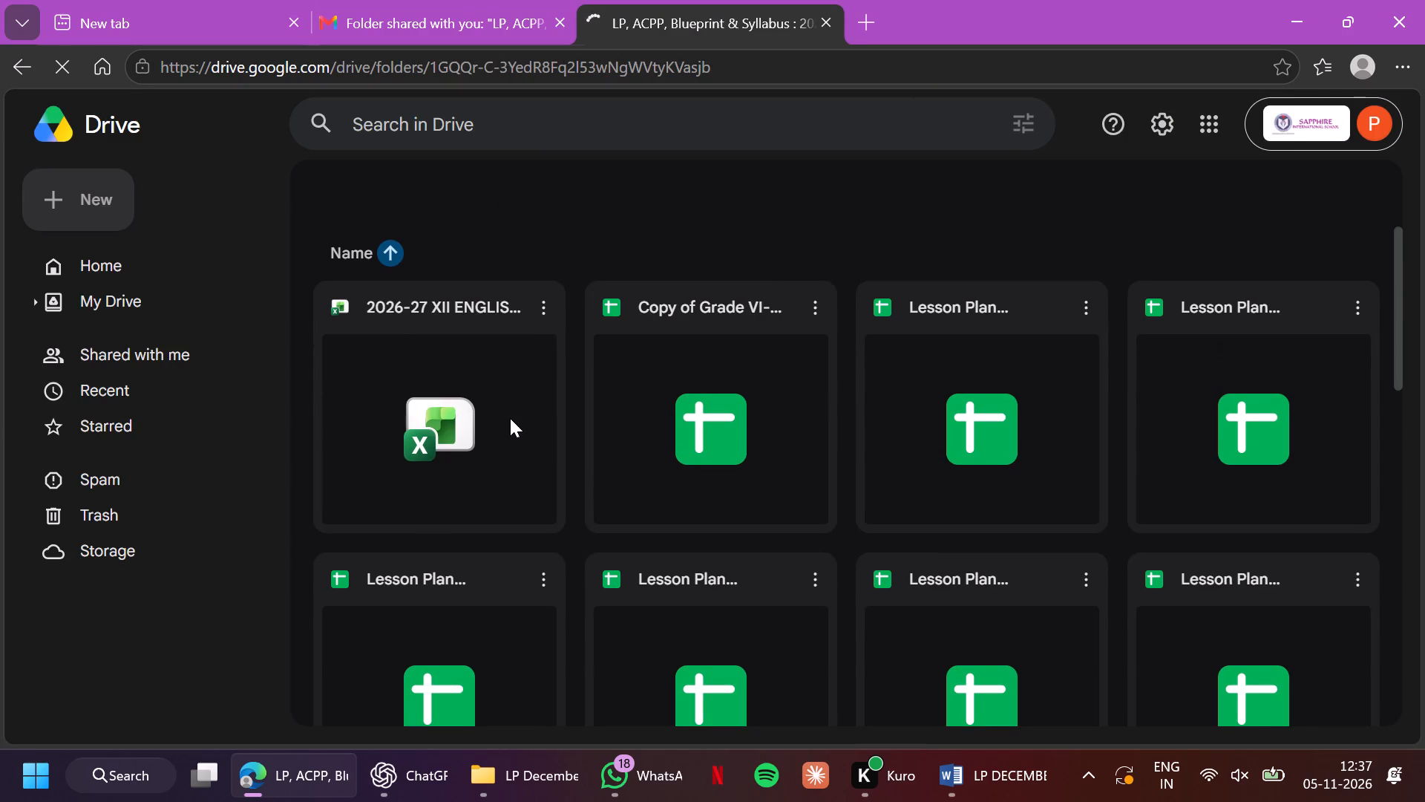
In the shared Drive folder "LP, ACPP, Blueprint & Syllabus : 2026-27", find and open the Lesson Plan Documents for Grade - IX spreadsheet.
scroll(510, 418, "down", 1)
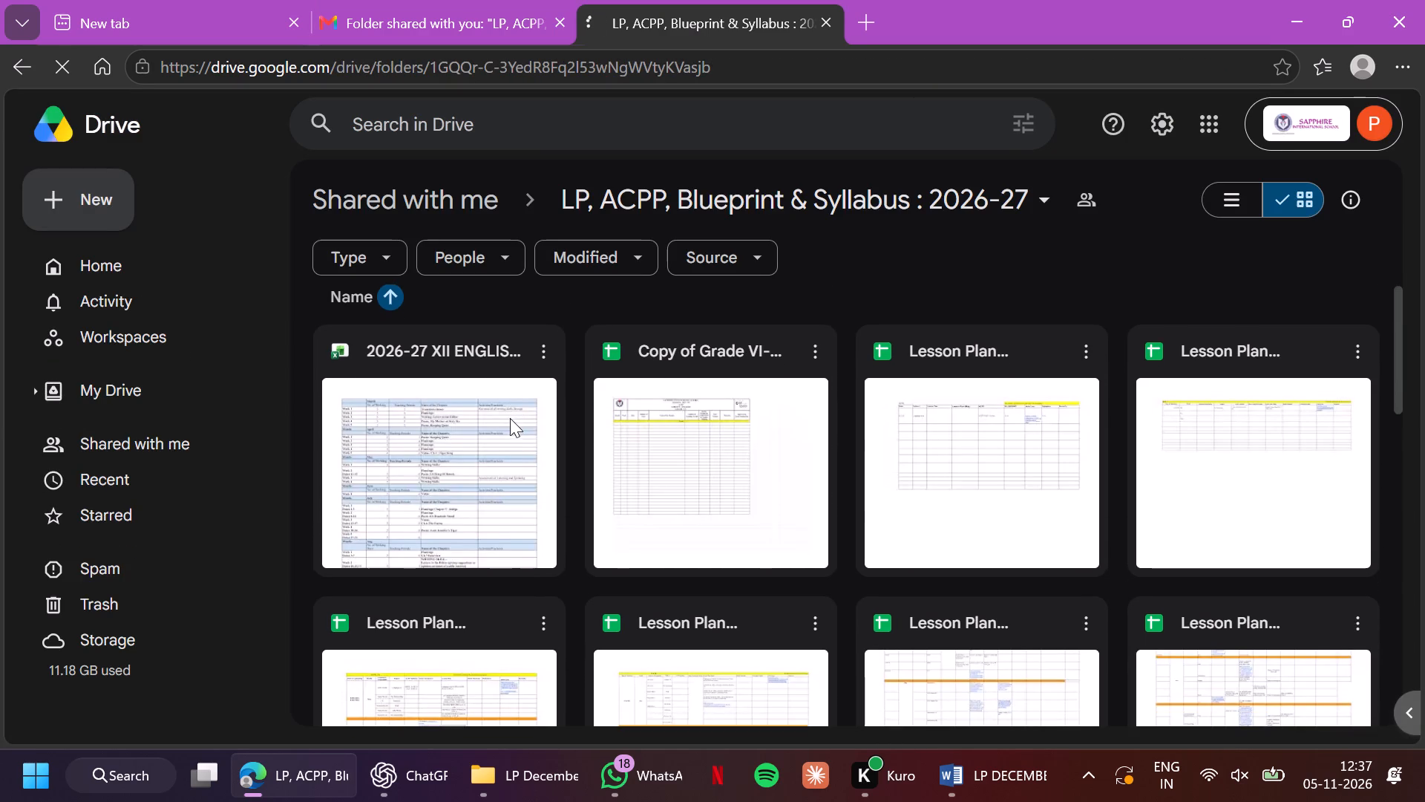
scroll(510, 418, "down", 1)
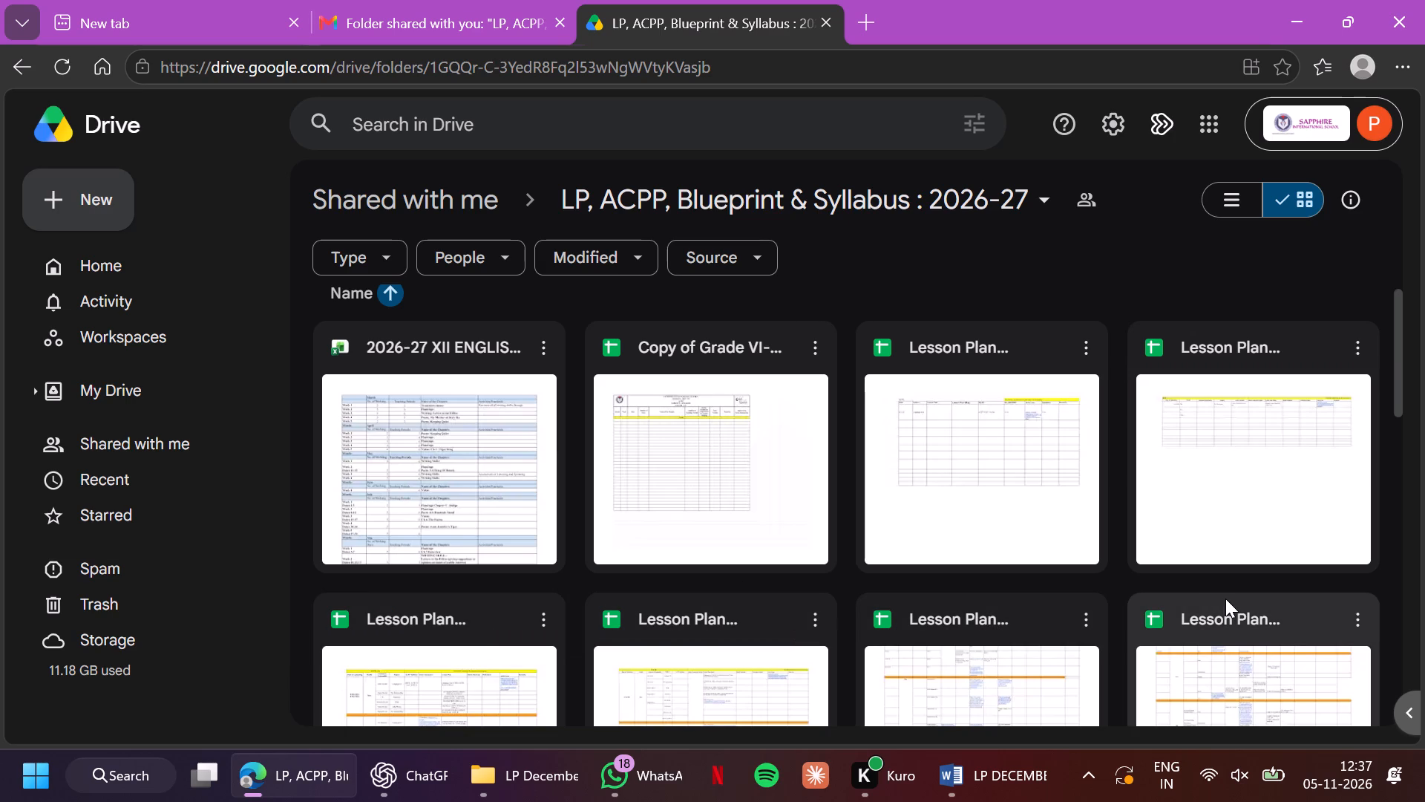
scroll(1224, 623, "down", 2)
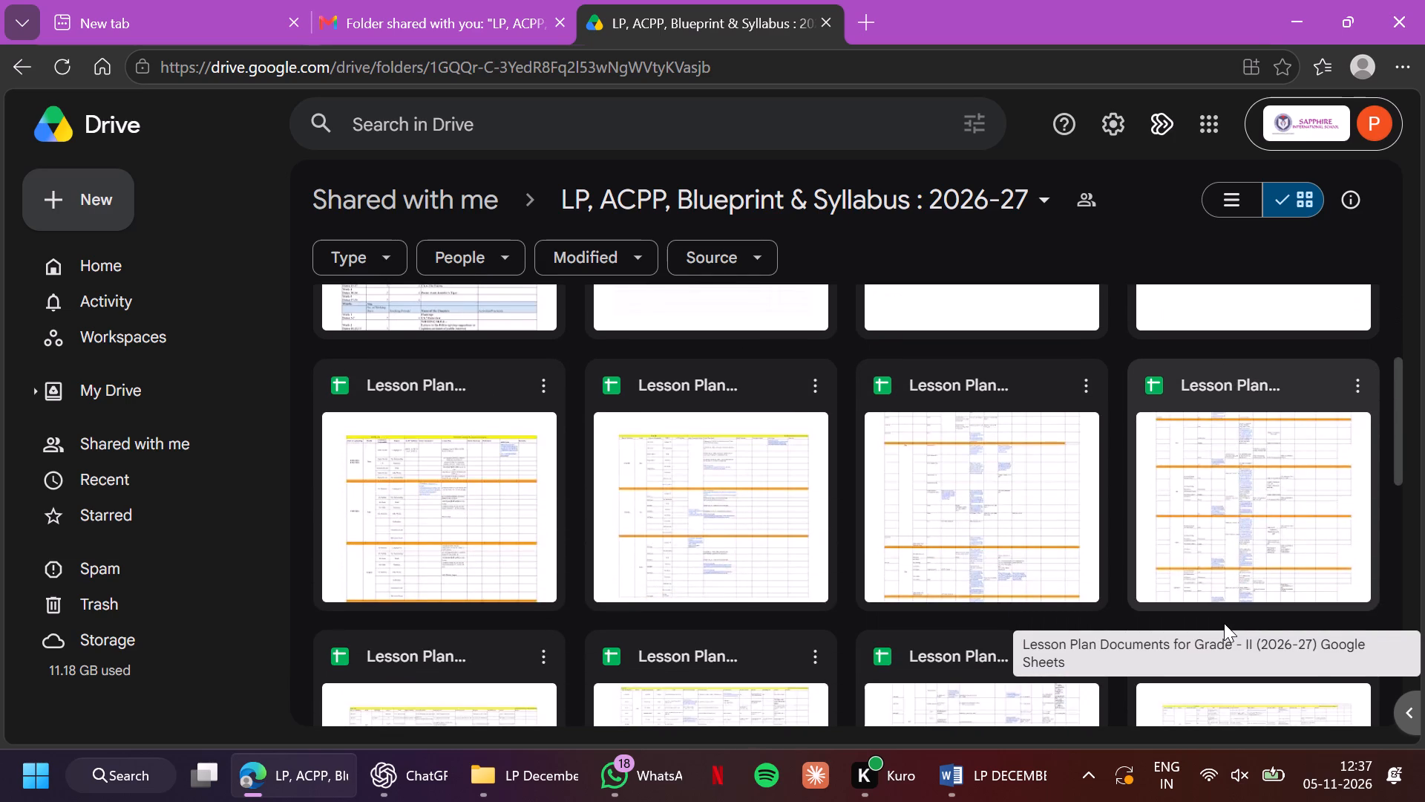
scroll(1224, 623, "down", 9)
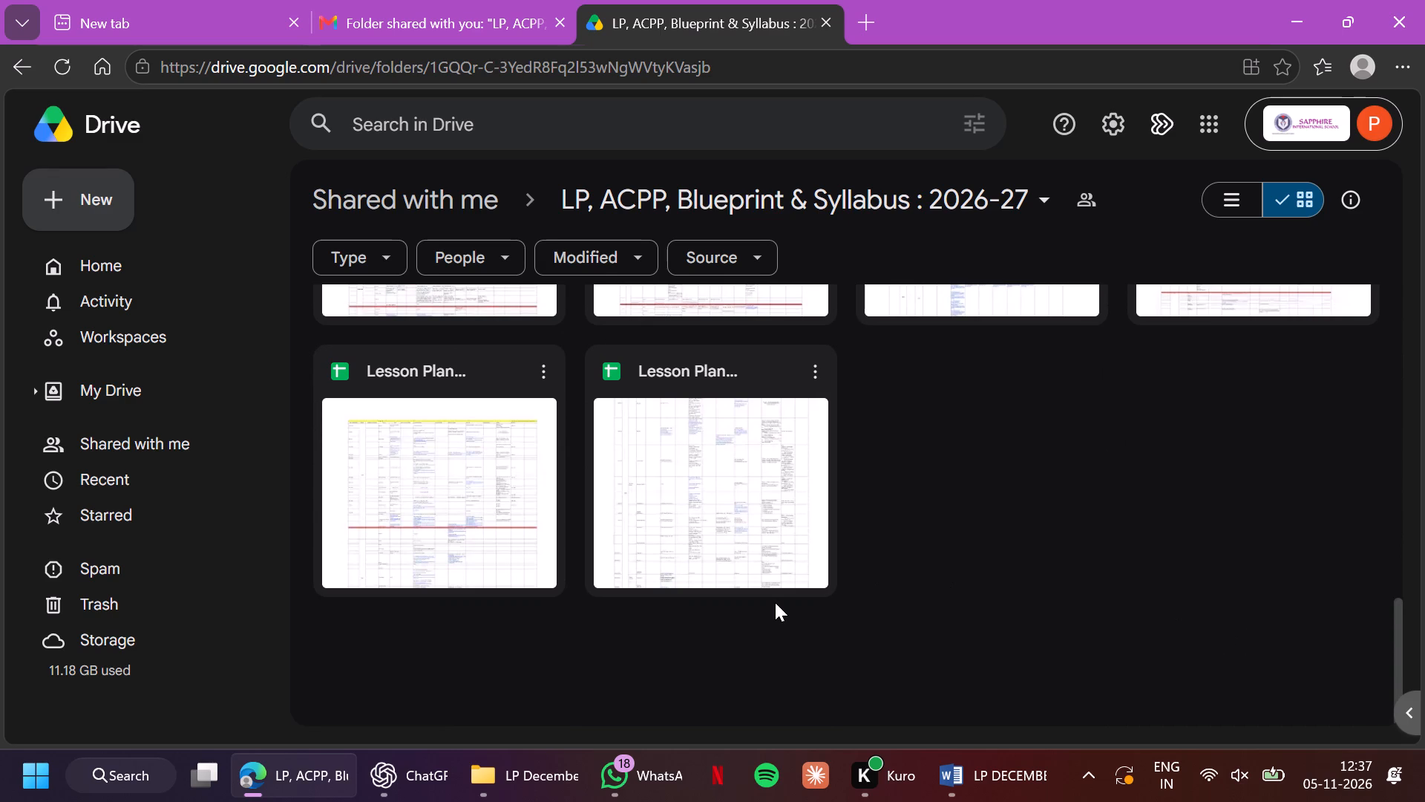
left_click(1035, 186)
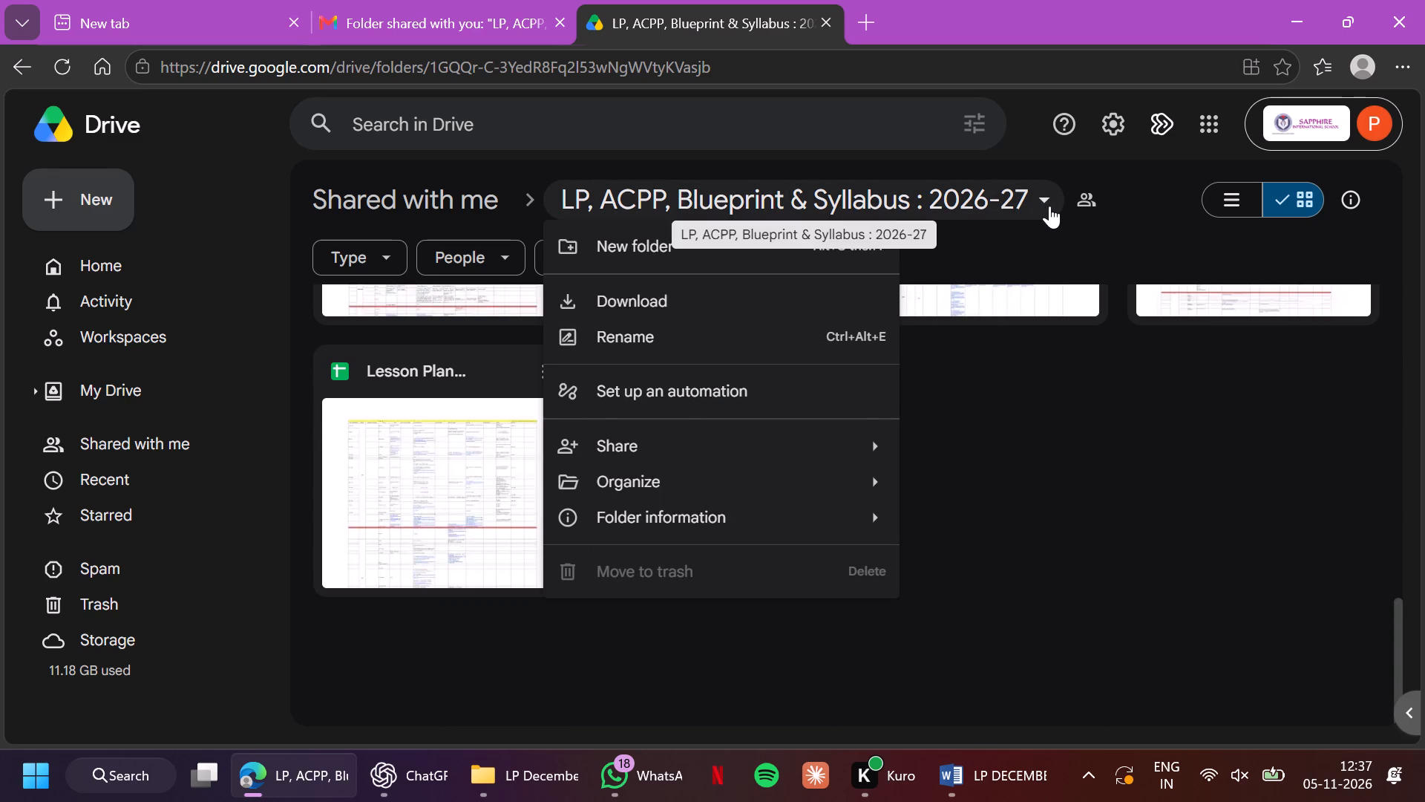
left_click(1049, 206)
left_click(1029, 504)
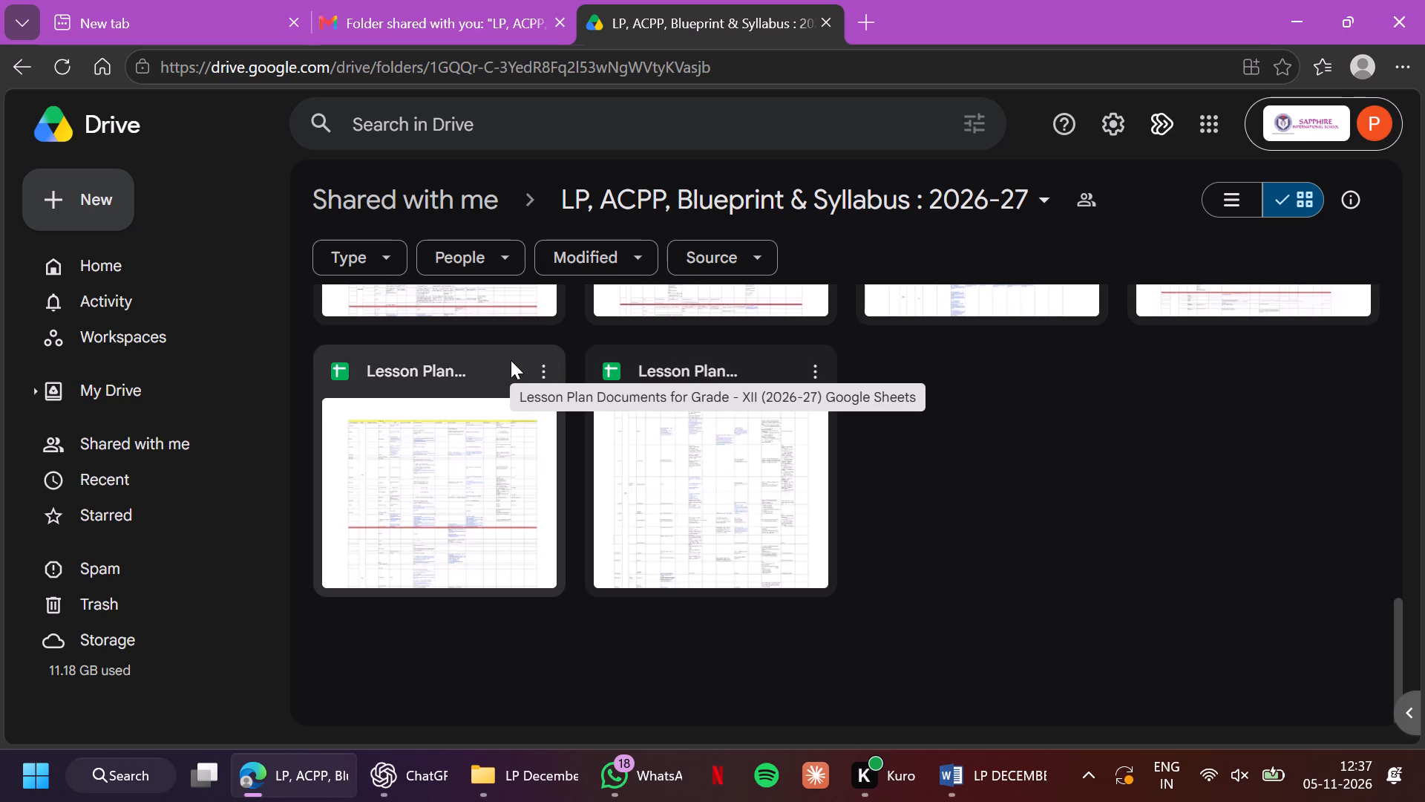
scroll(497, 255, "up", 3)
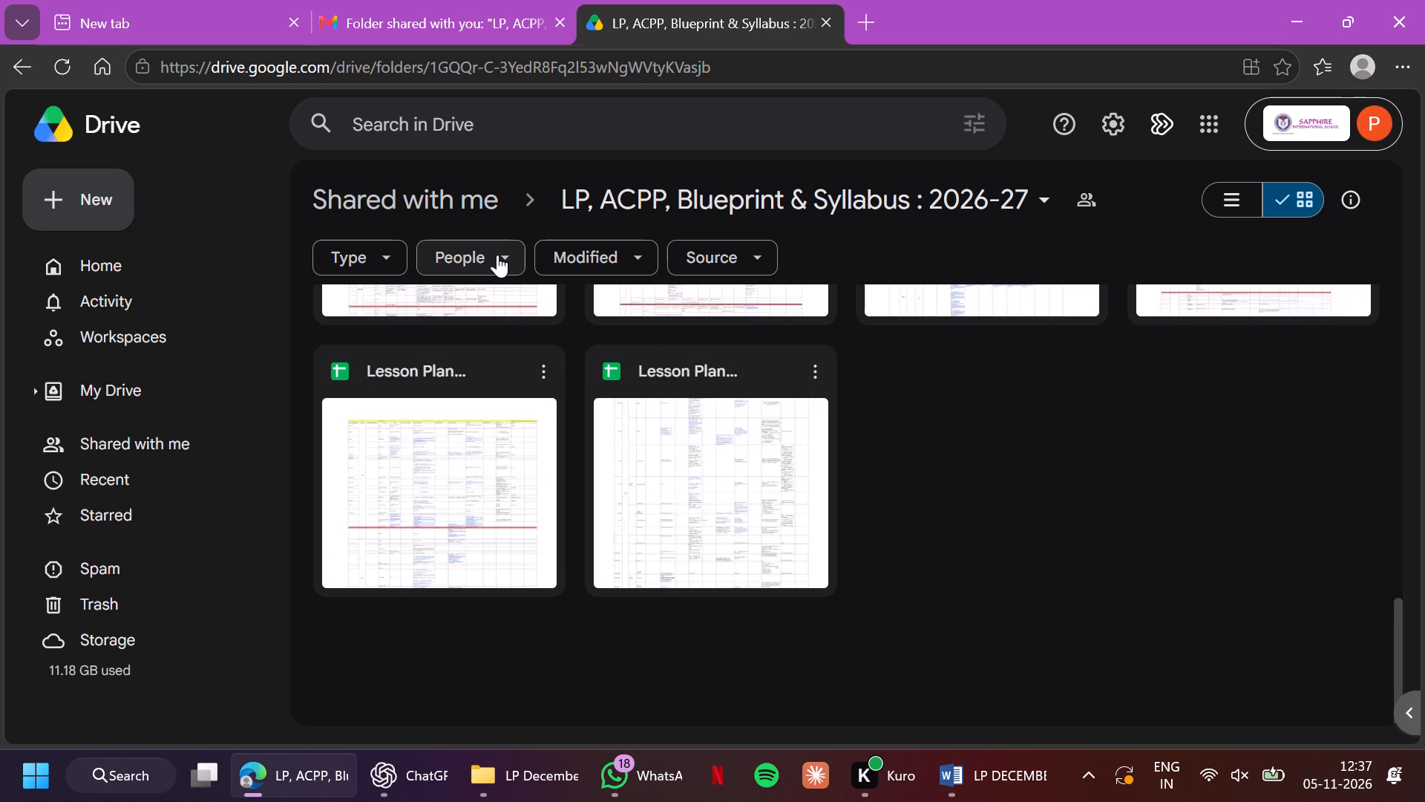
scroll(604, 408, "up", 3)
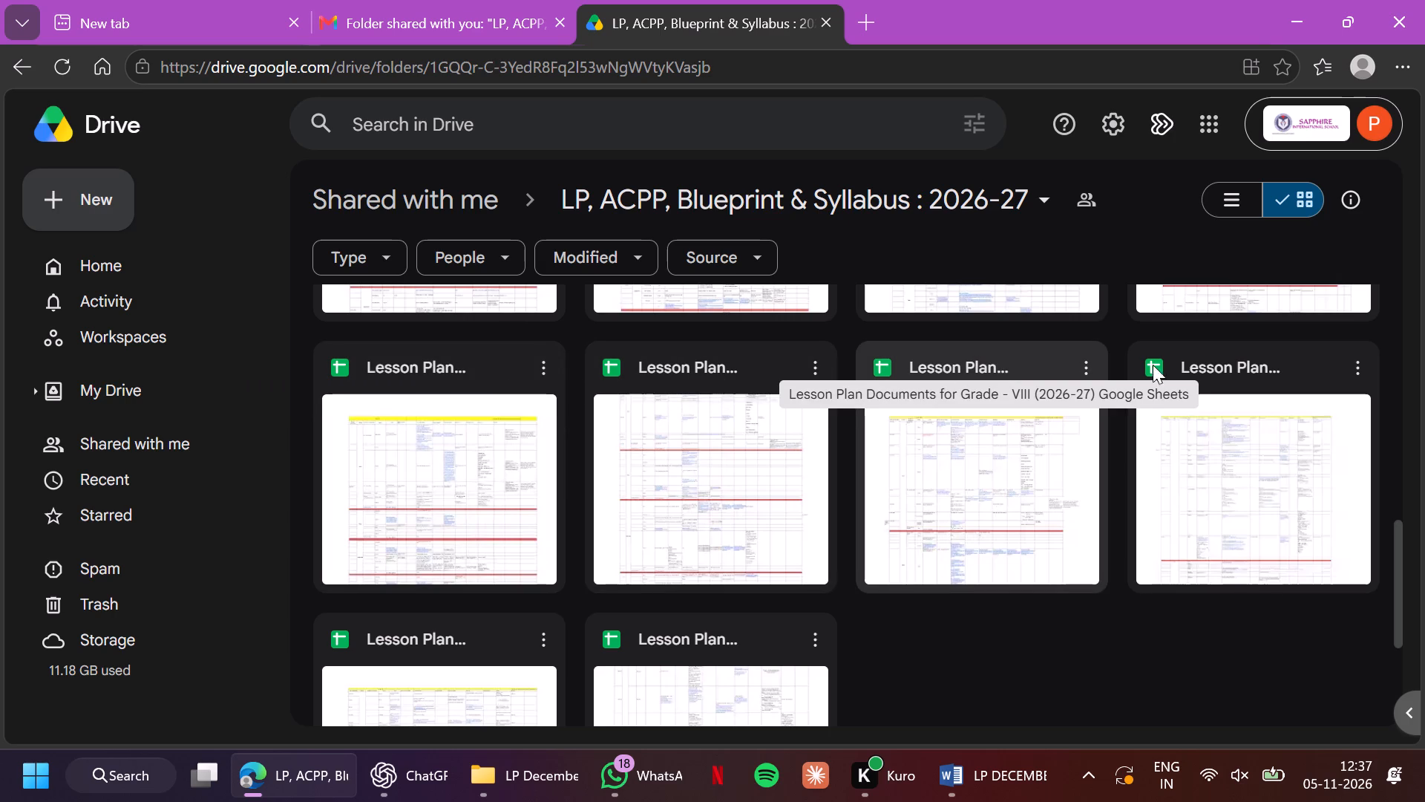
scroll(1052, 411, "up", 2)
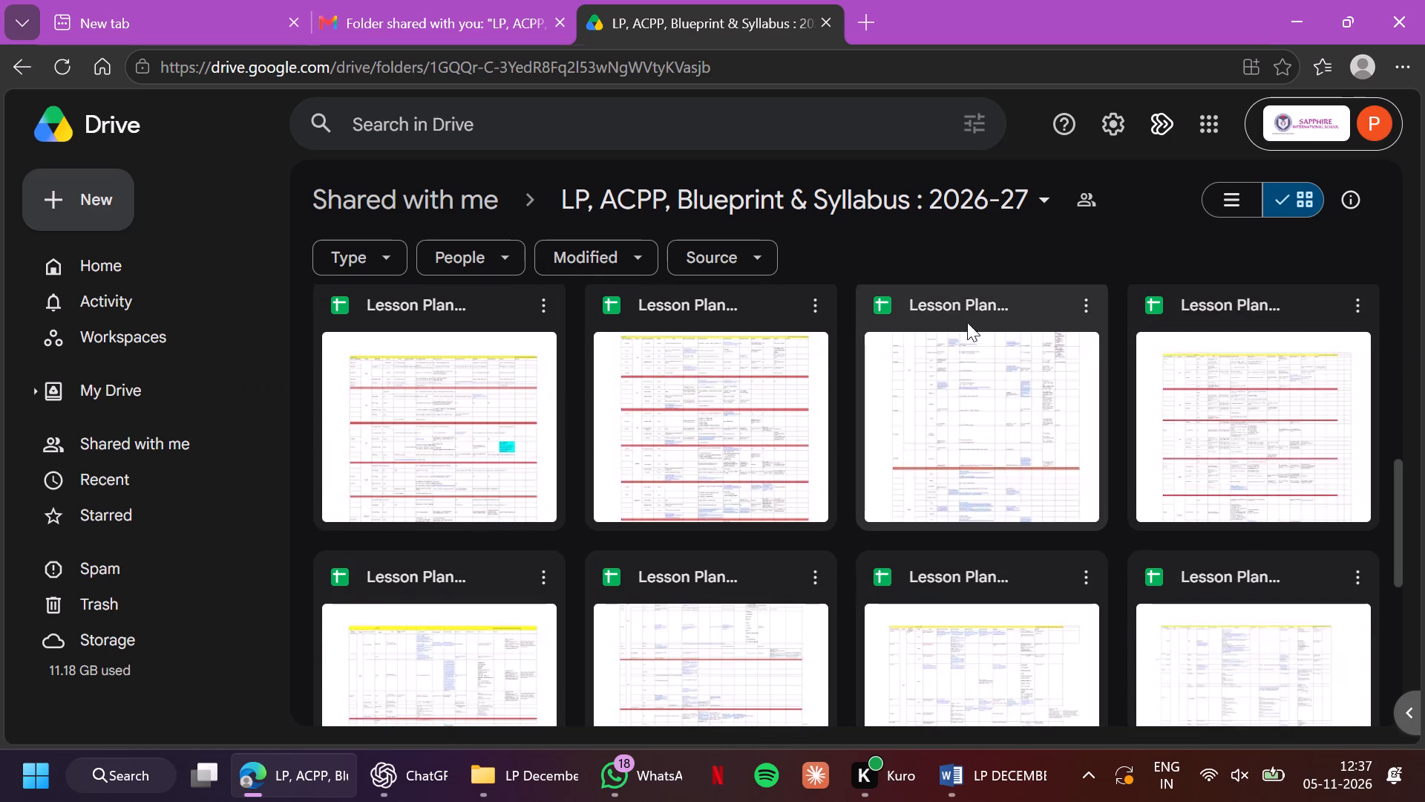
left_click(952, 307)
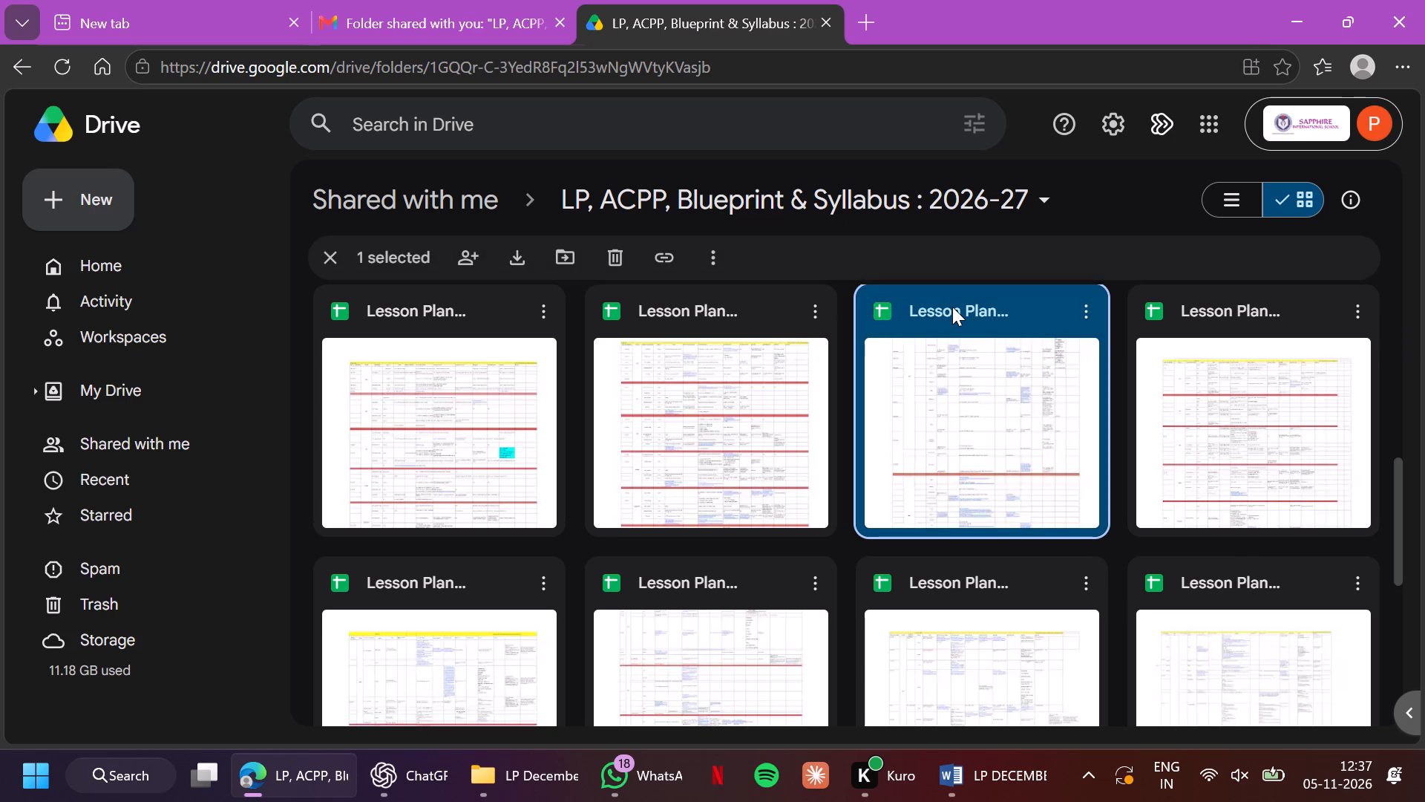
double_click(952, 307)
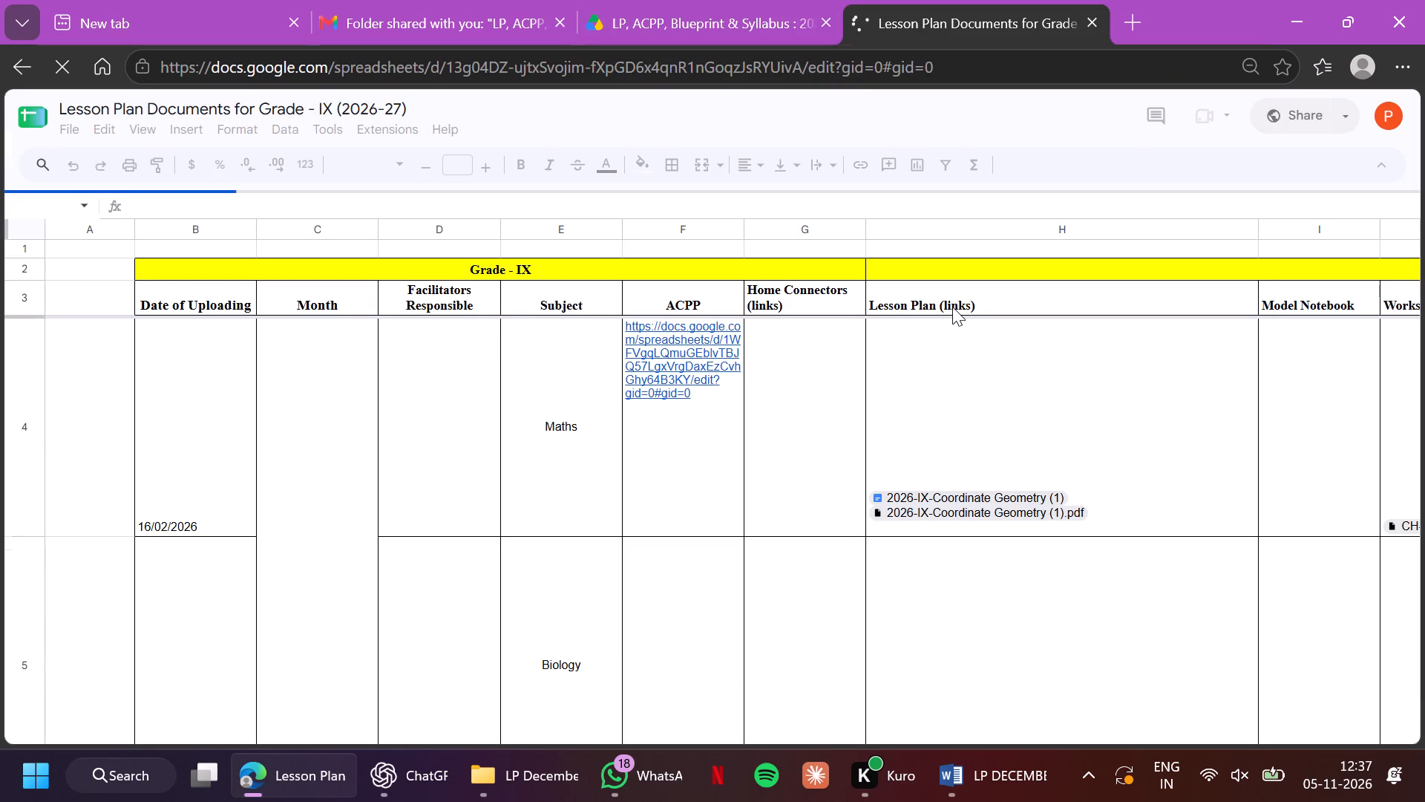
Look through the Lesson Plan (links) column of the Grade IX sheet, month by month from April to October, checking the HINDI rows.
scroll(952, 307, "down", 4)
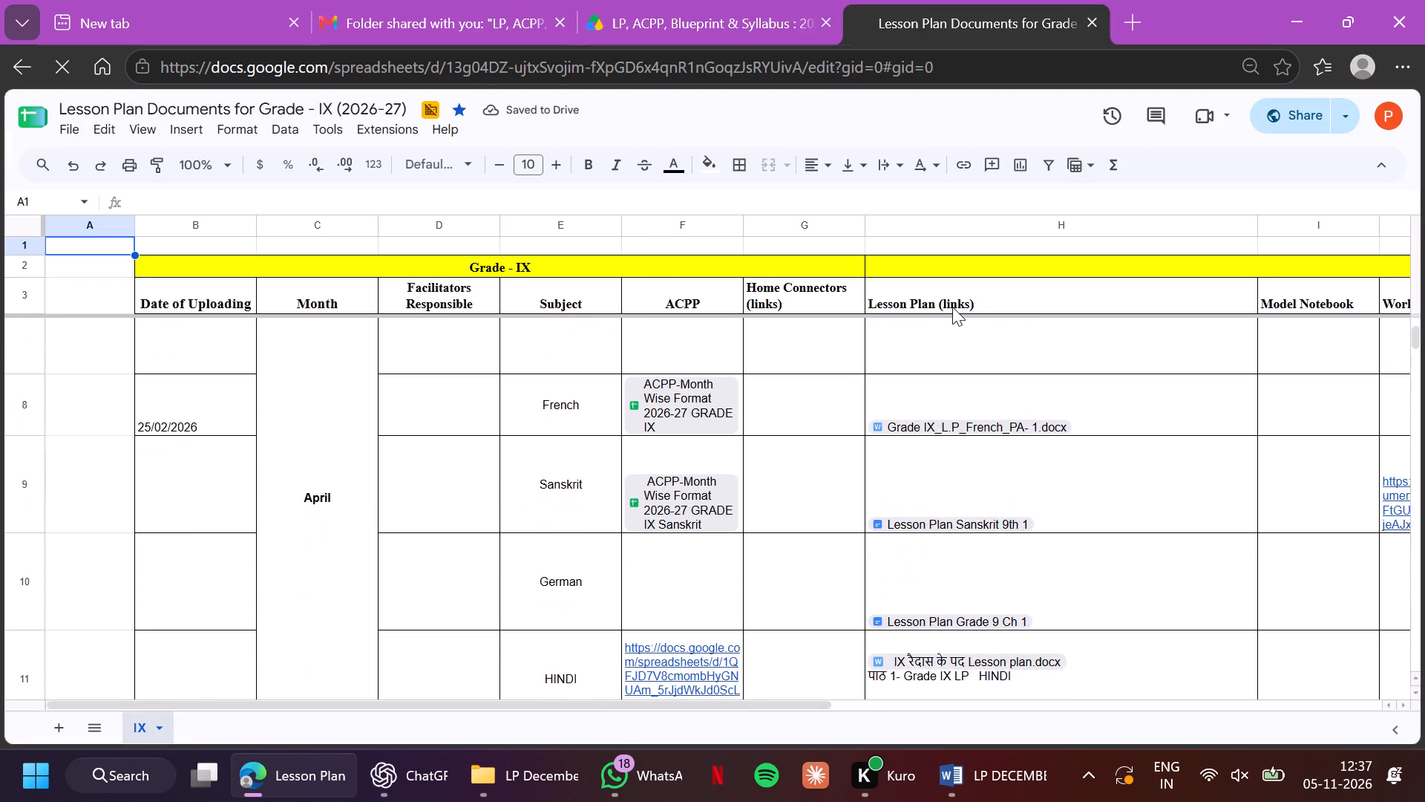
scroll(952, 307, "down", 3)
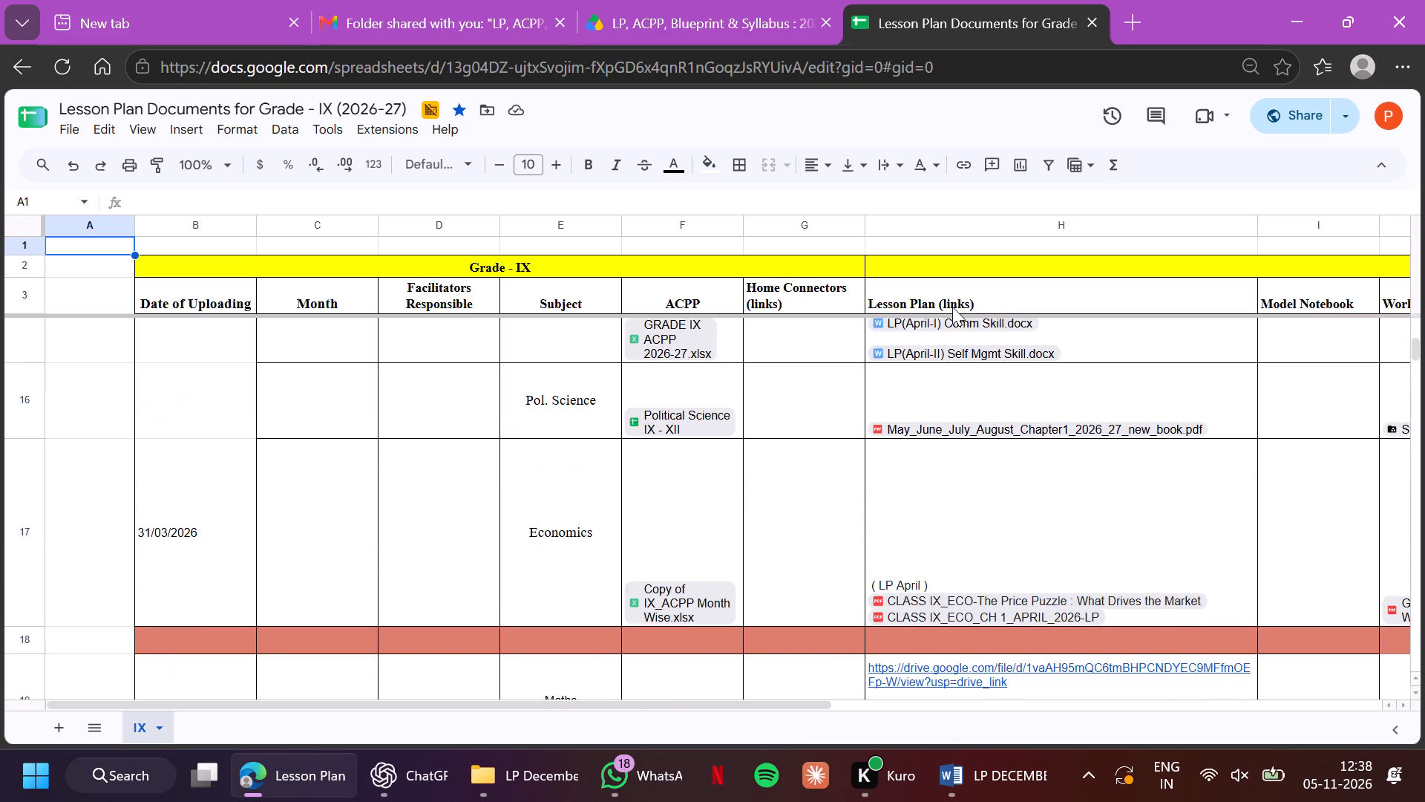
scroll(952, 307, "down", 5)
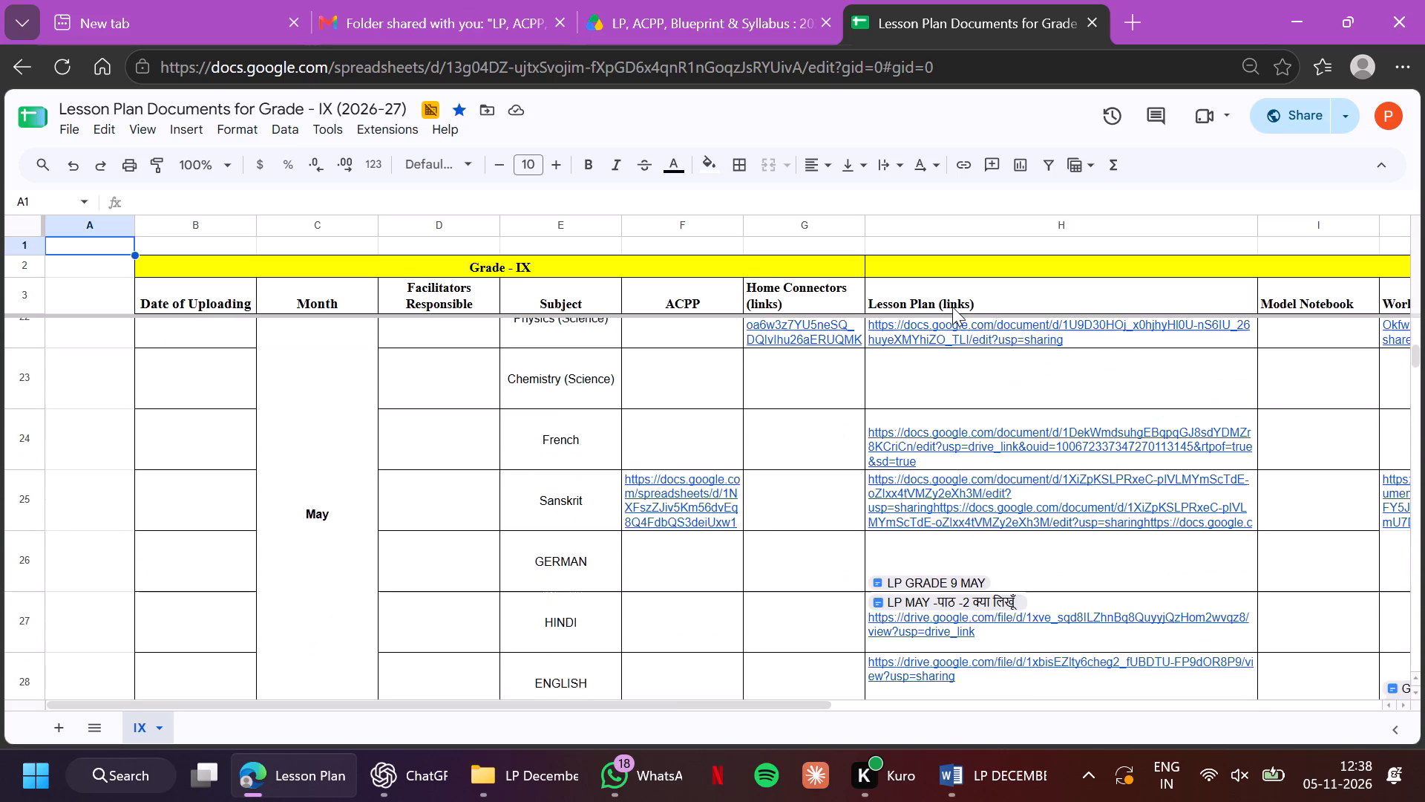
scroll(952, 307, "down", 4)
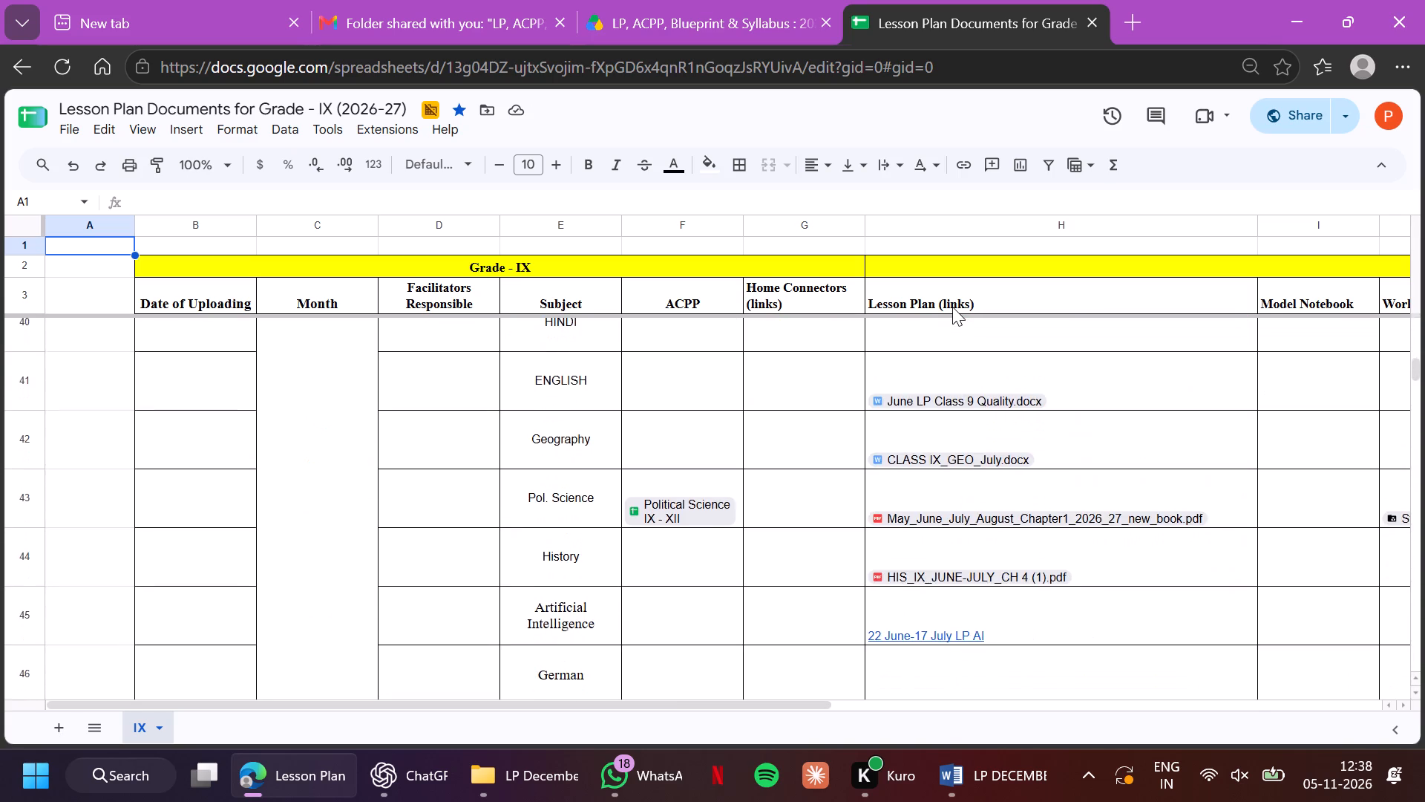
scroll(952, 307, "down", 4)
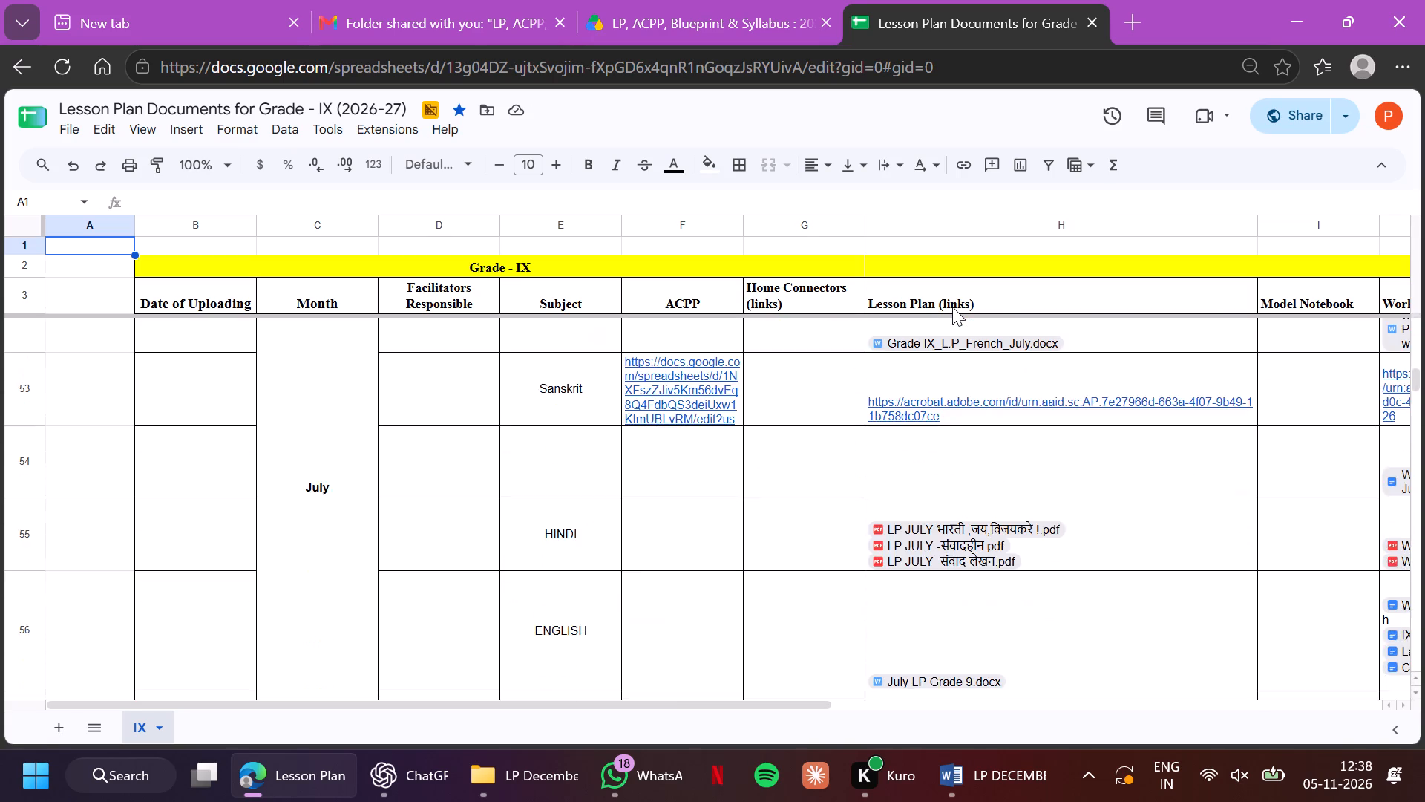
scroll(952, 307, "down", 3)
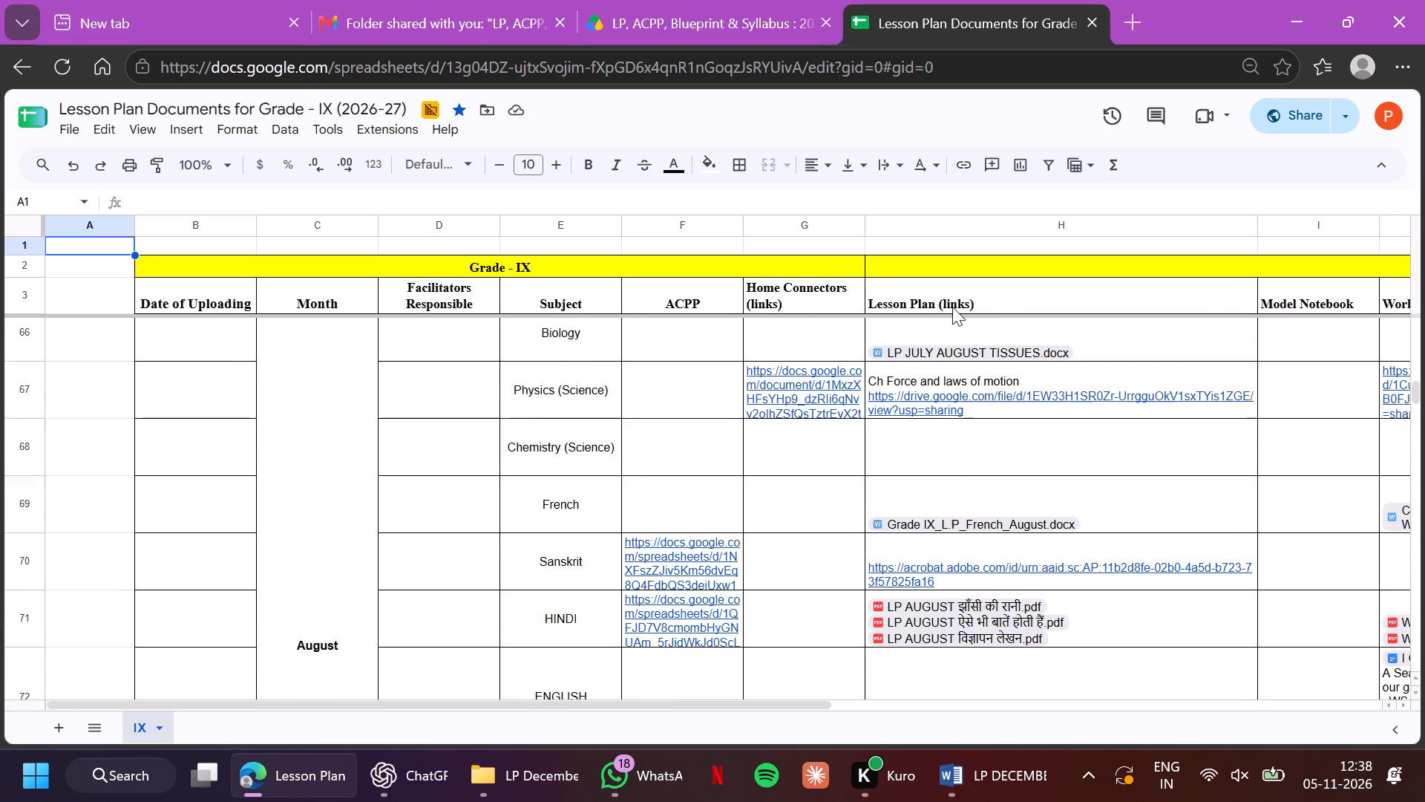
scroll(952, 307, "down", 1)
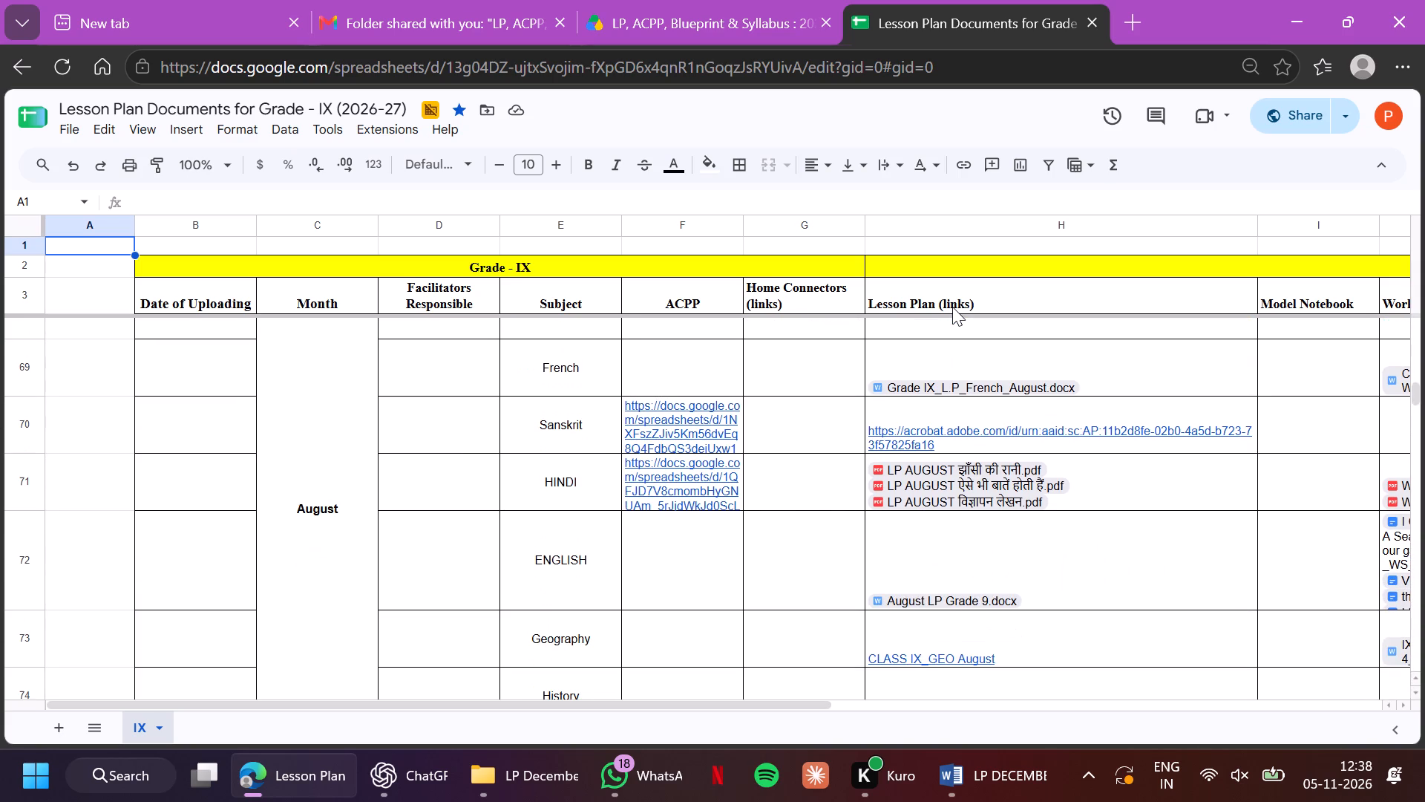
scroll(952, 307, "down", 3)
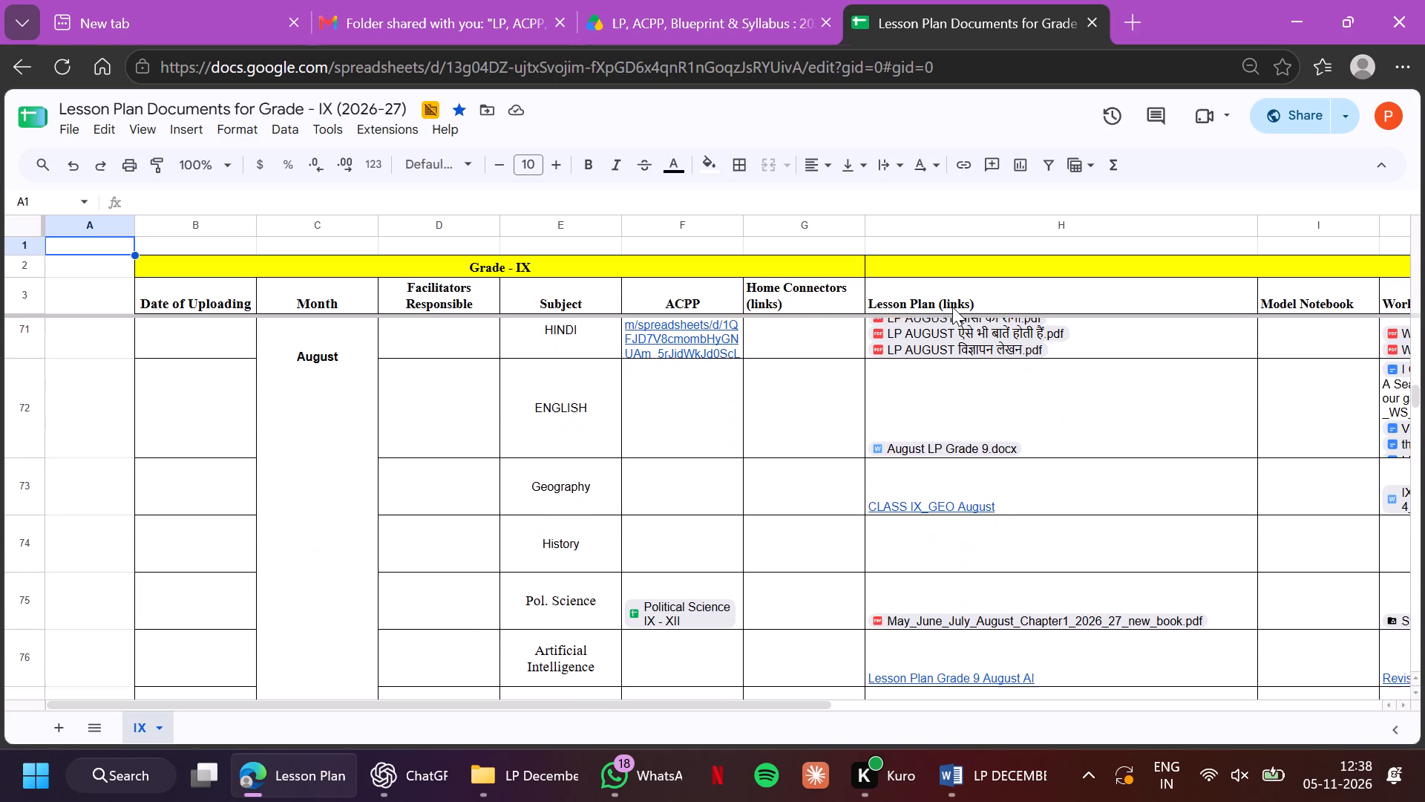
scroll(952, 307, "down", 4)
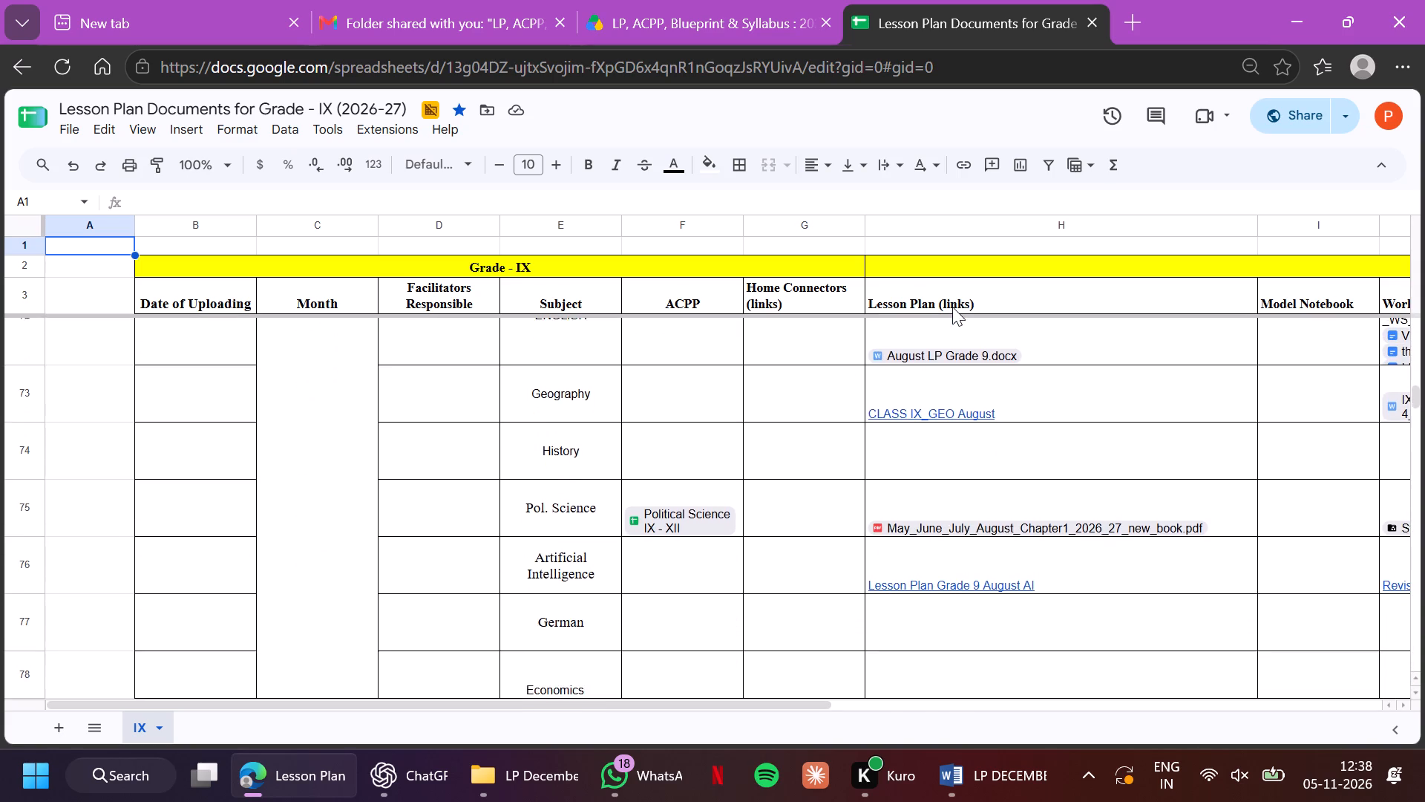
scroll(952, 307, "down", 2)
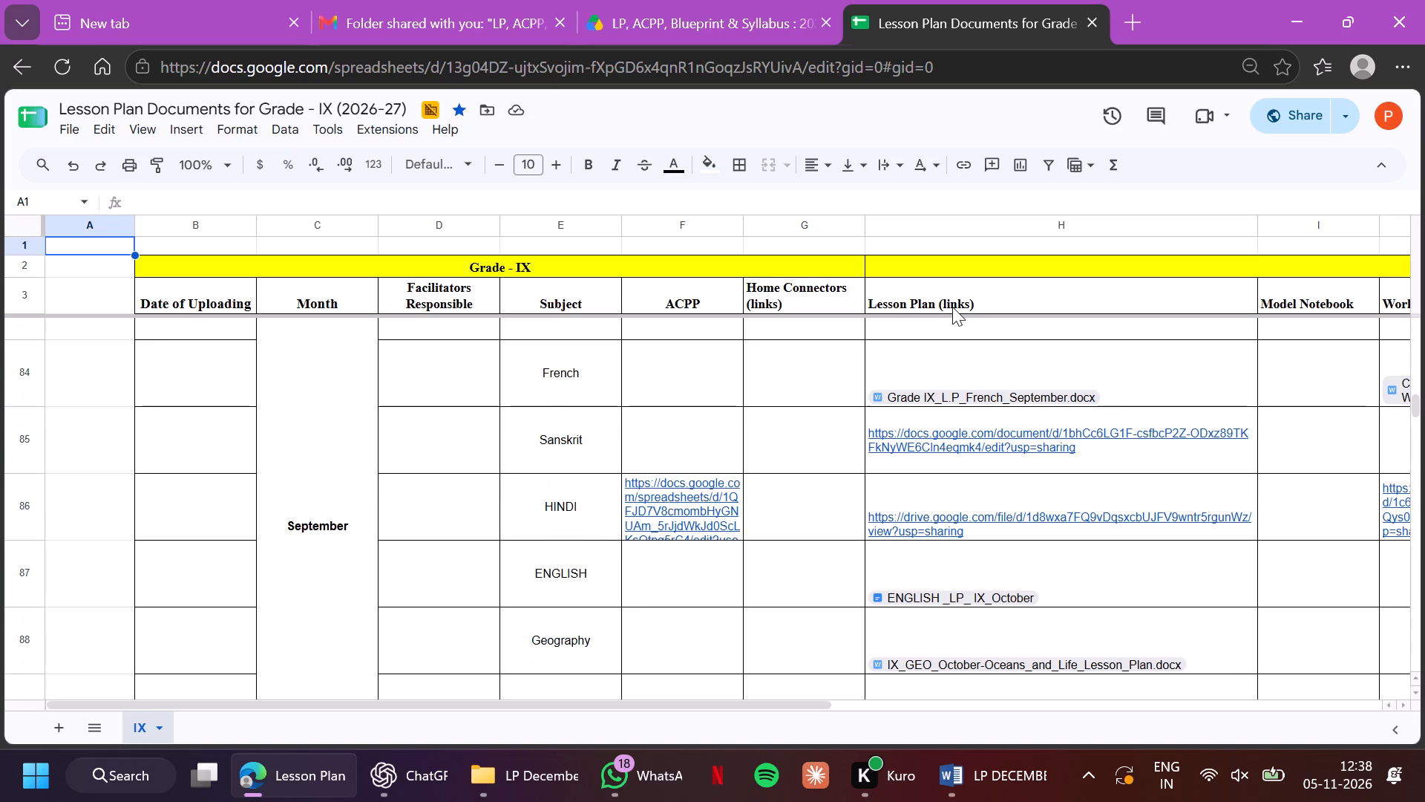
scroll(952, 307, "down", 3)
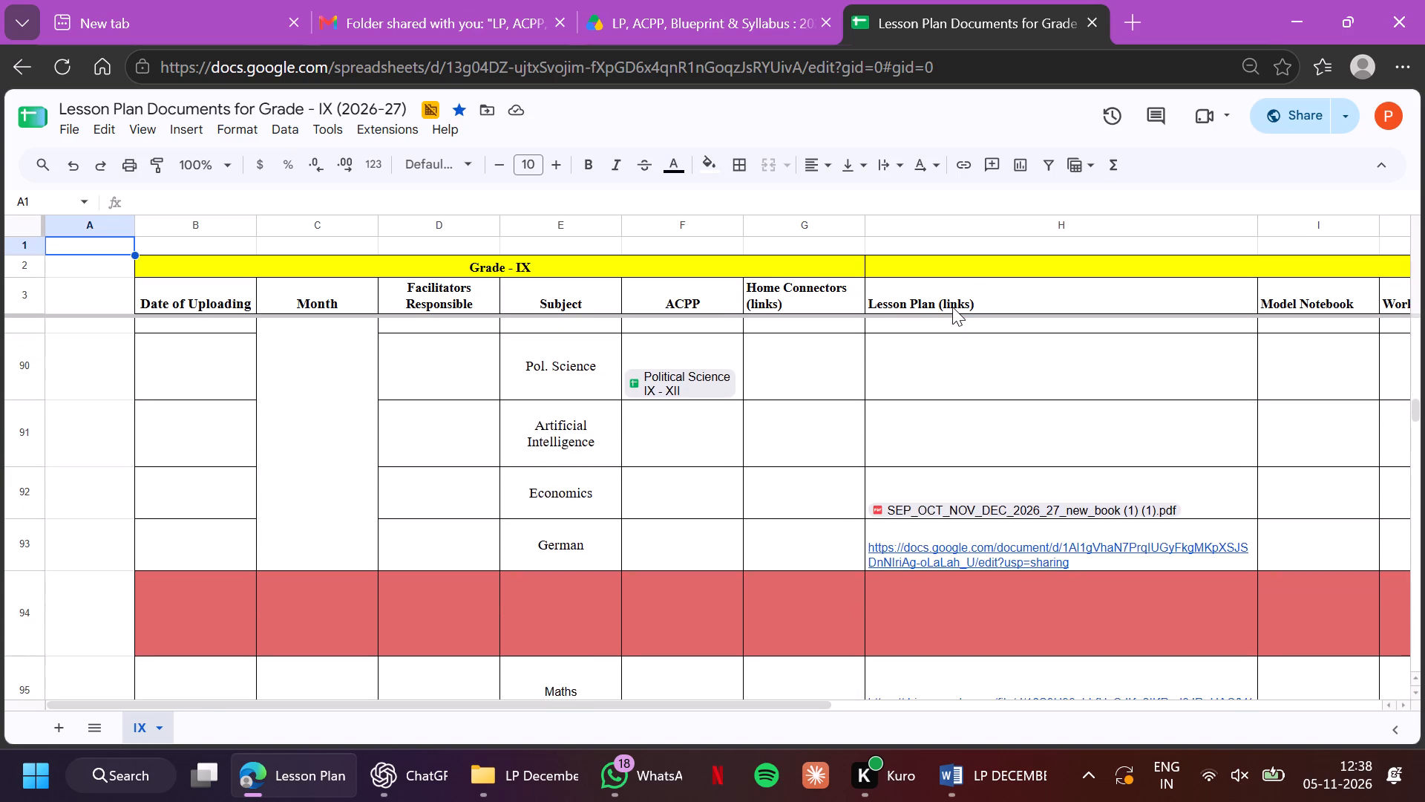
scroll(965, 262, "down", 4)
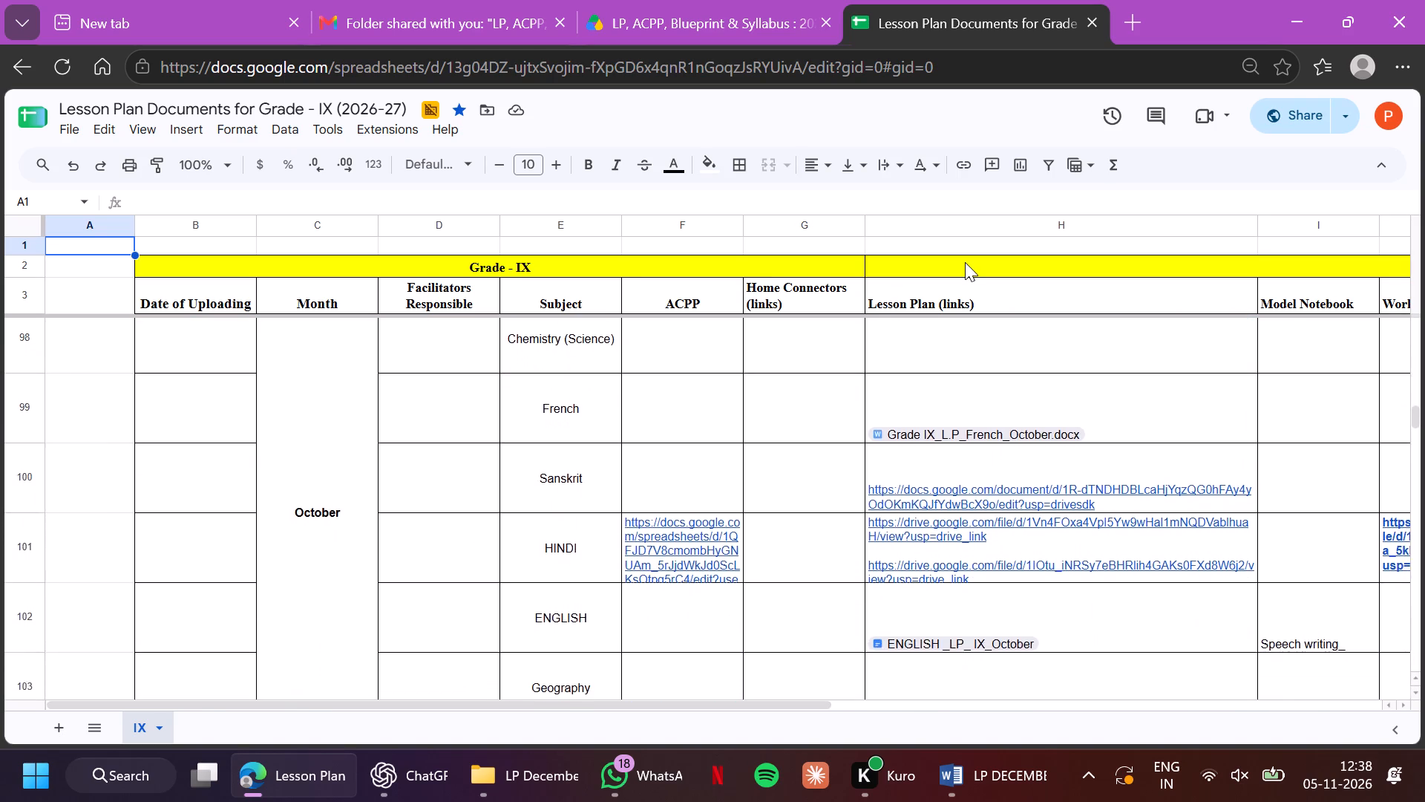
scroll(965, 262, "down", 3)
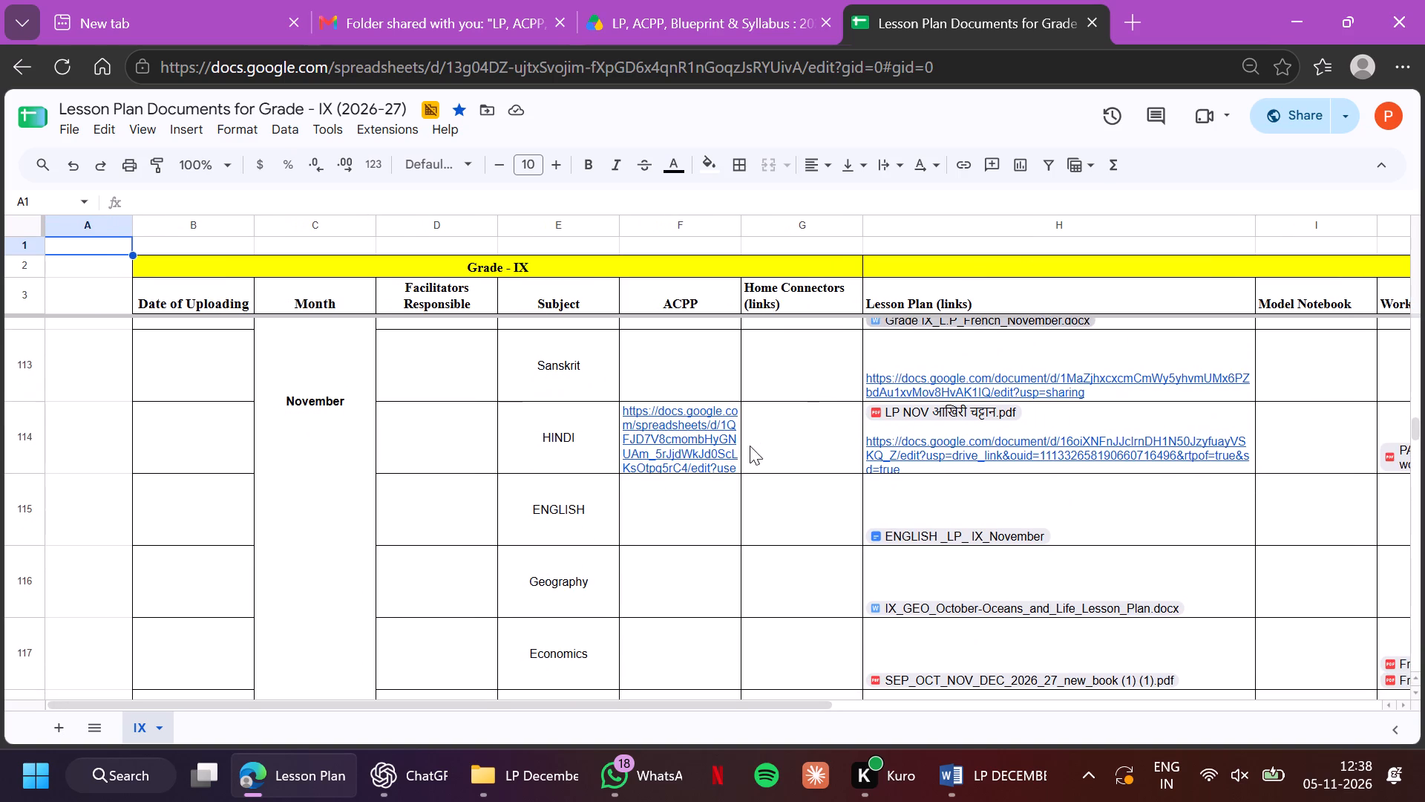
left_click(718, 463)
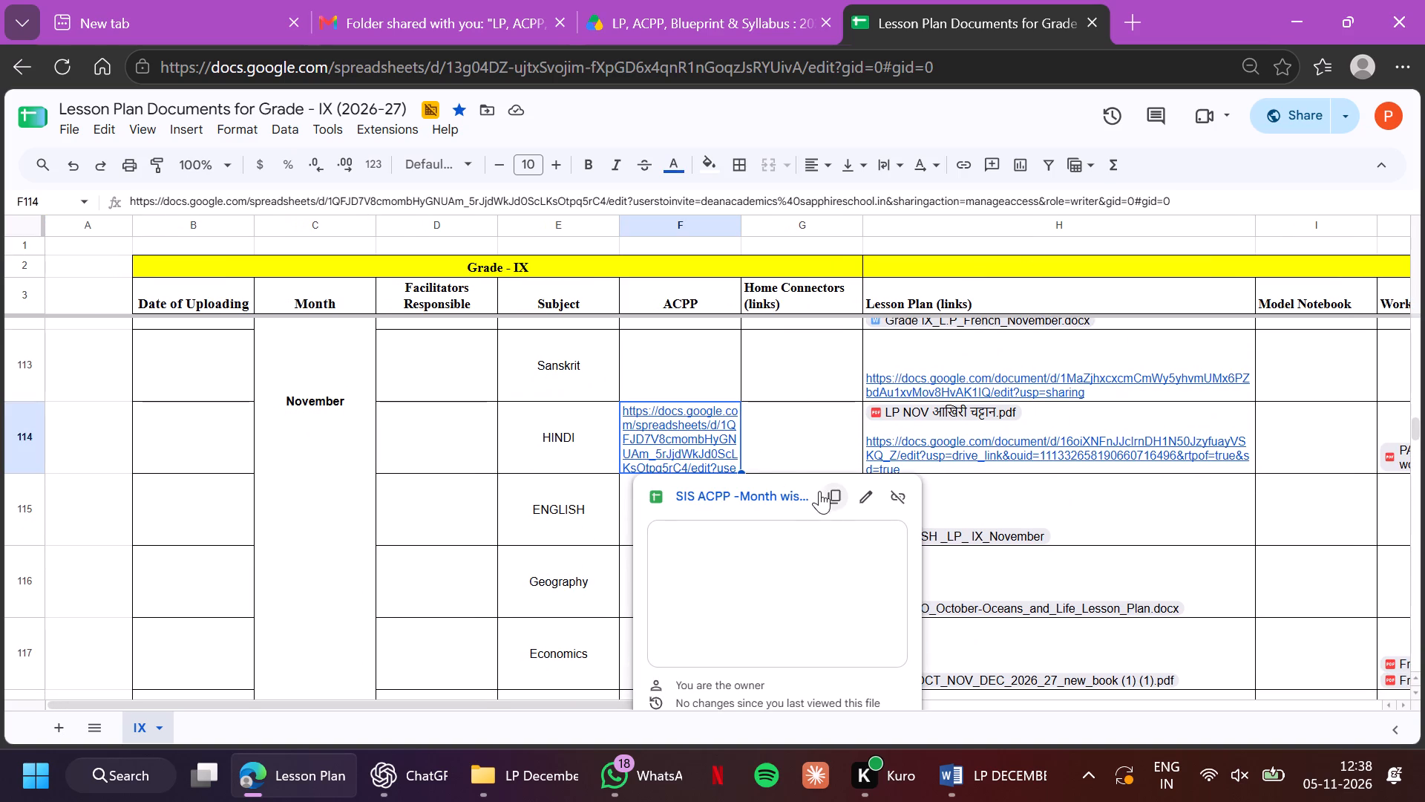
left_click(835, 498)
scroll(439, 556, "down", 1)
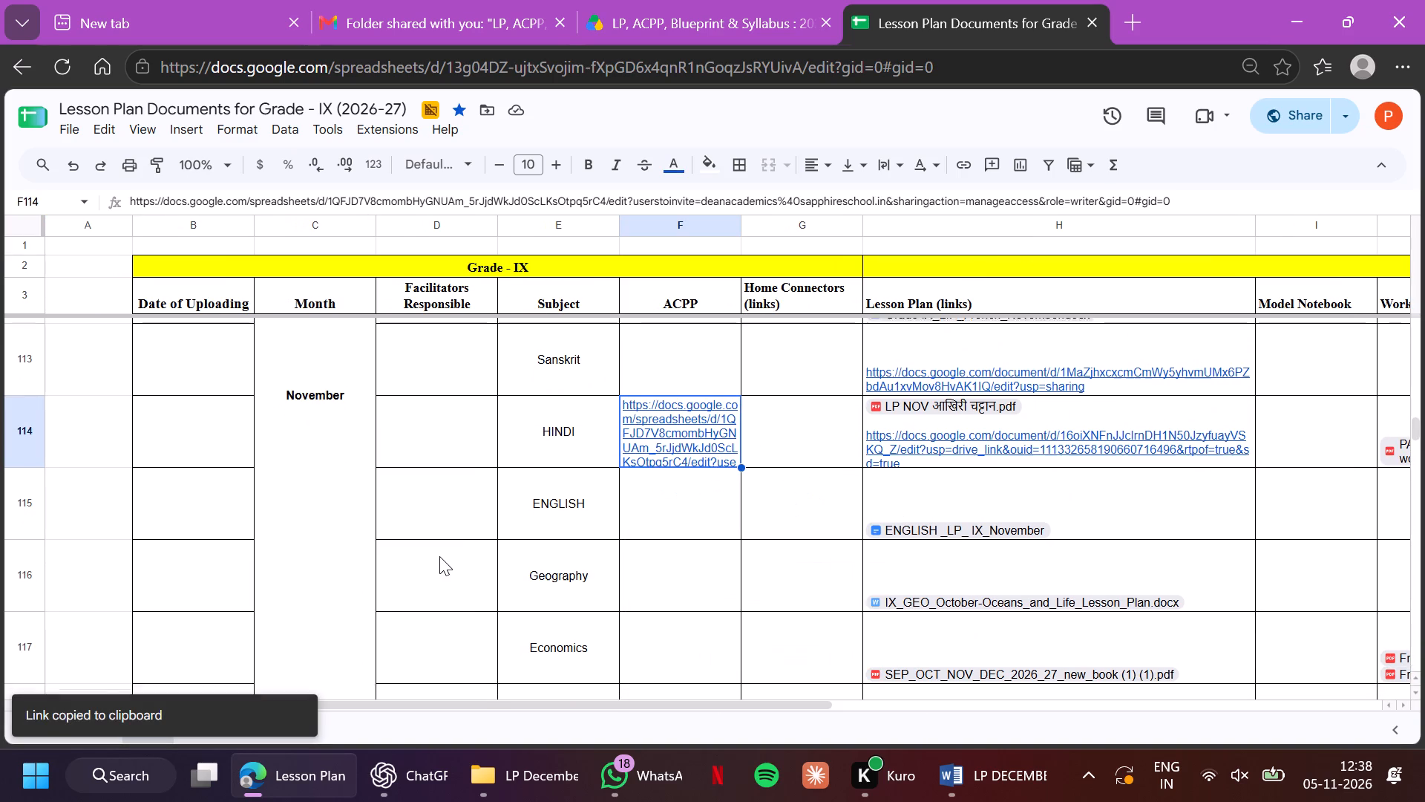
scroll(439, 556, "down", 4)
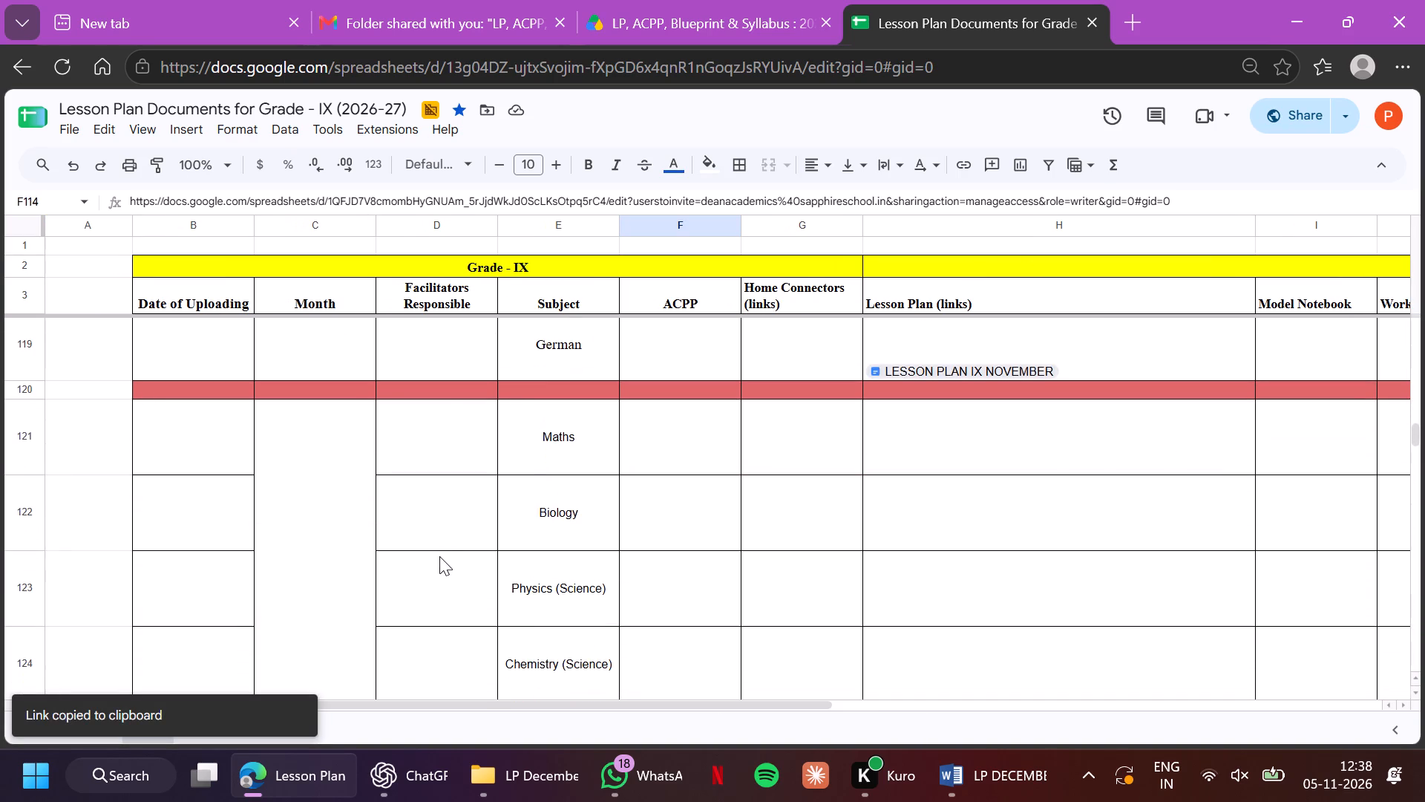
scroll(439, 556, "down", 4)
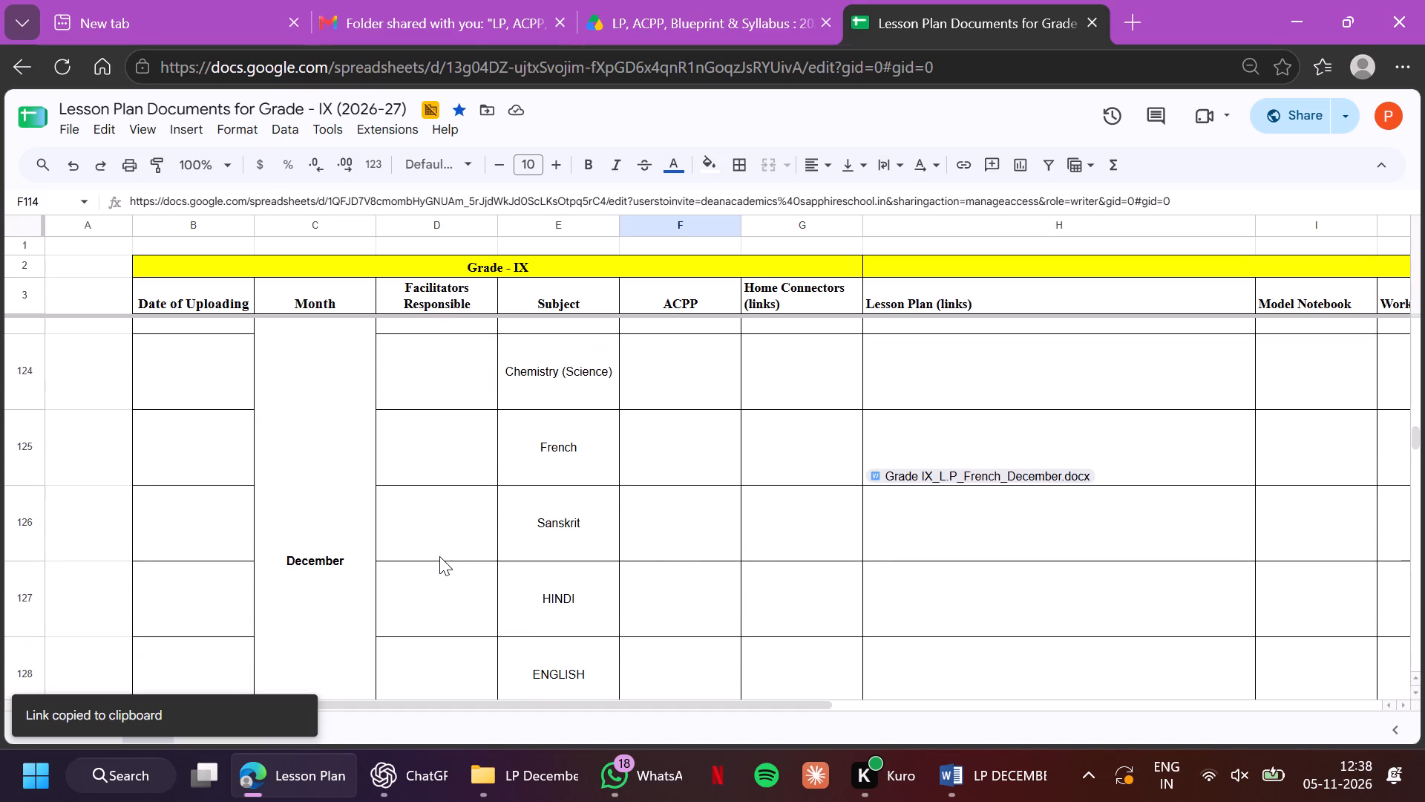
left_click(686, 599)
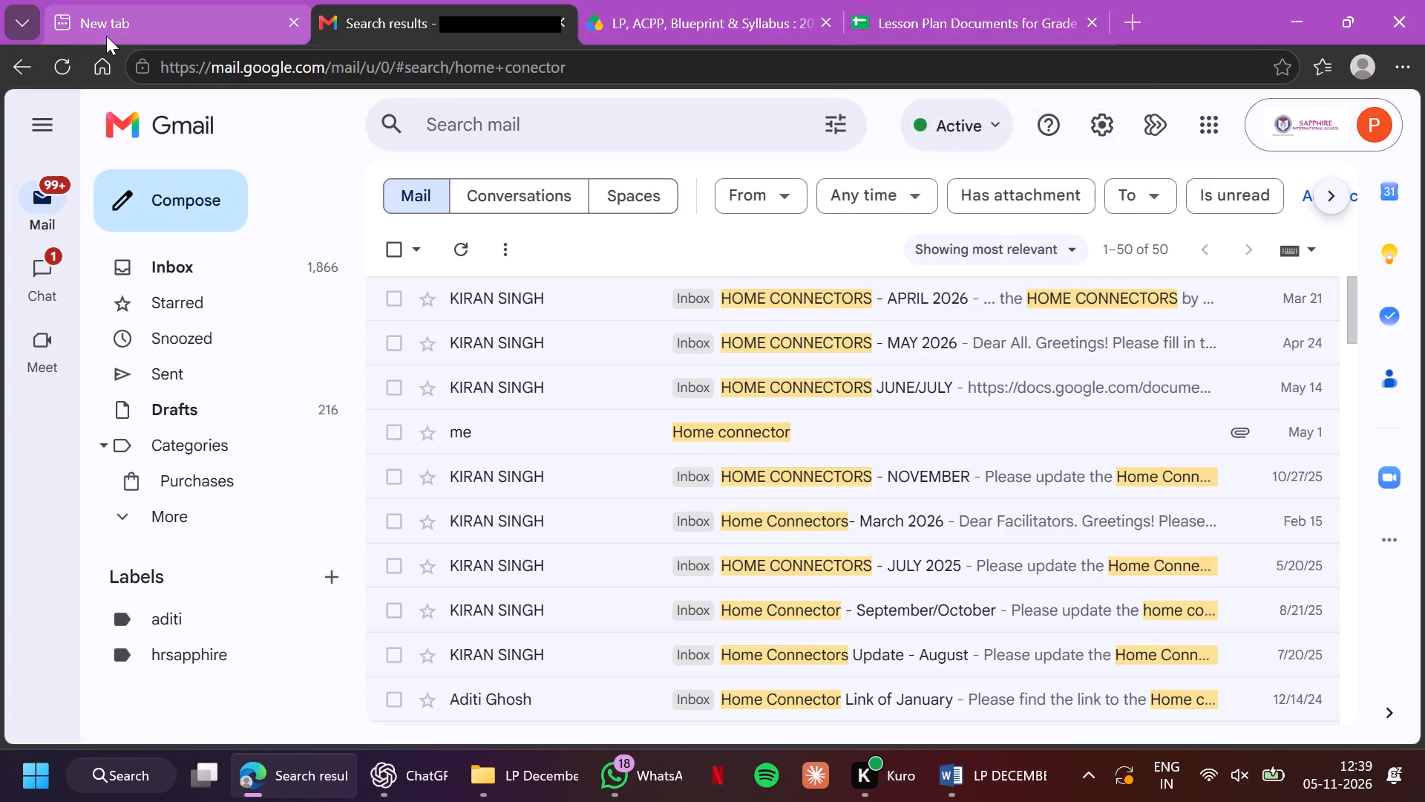
left_click(636, 28)
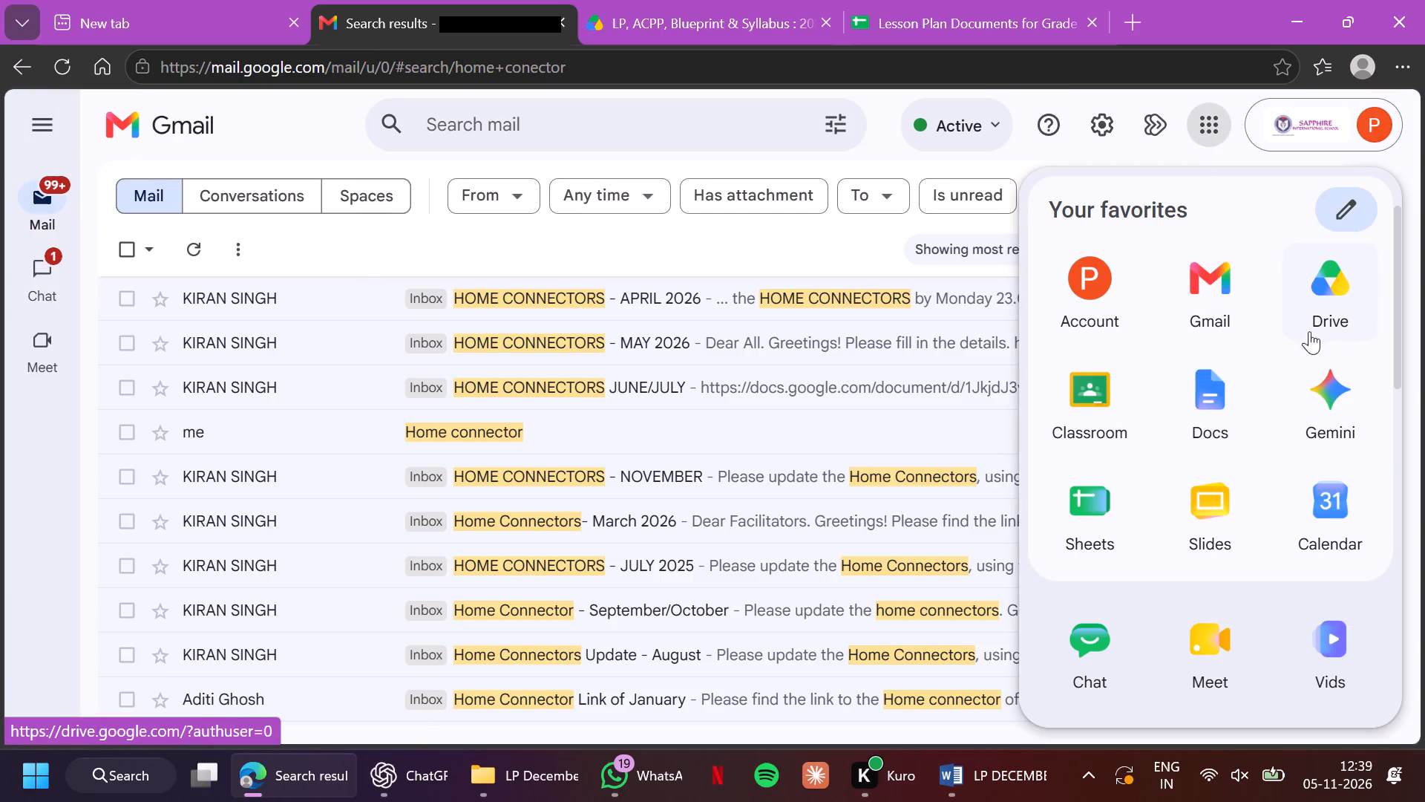
left_click(1346, 327)
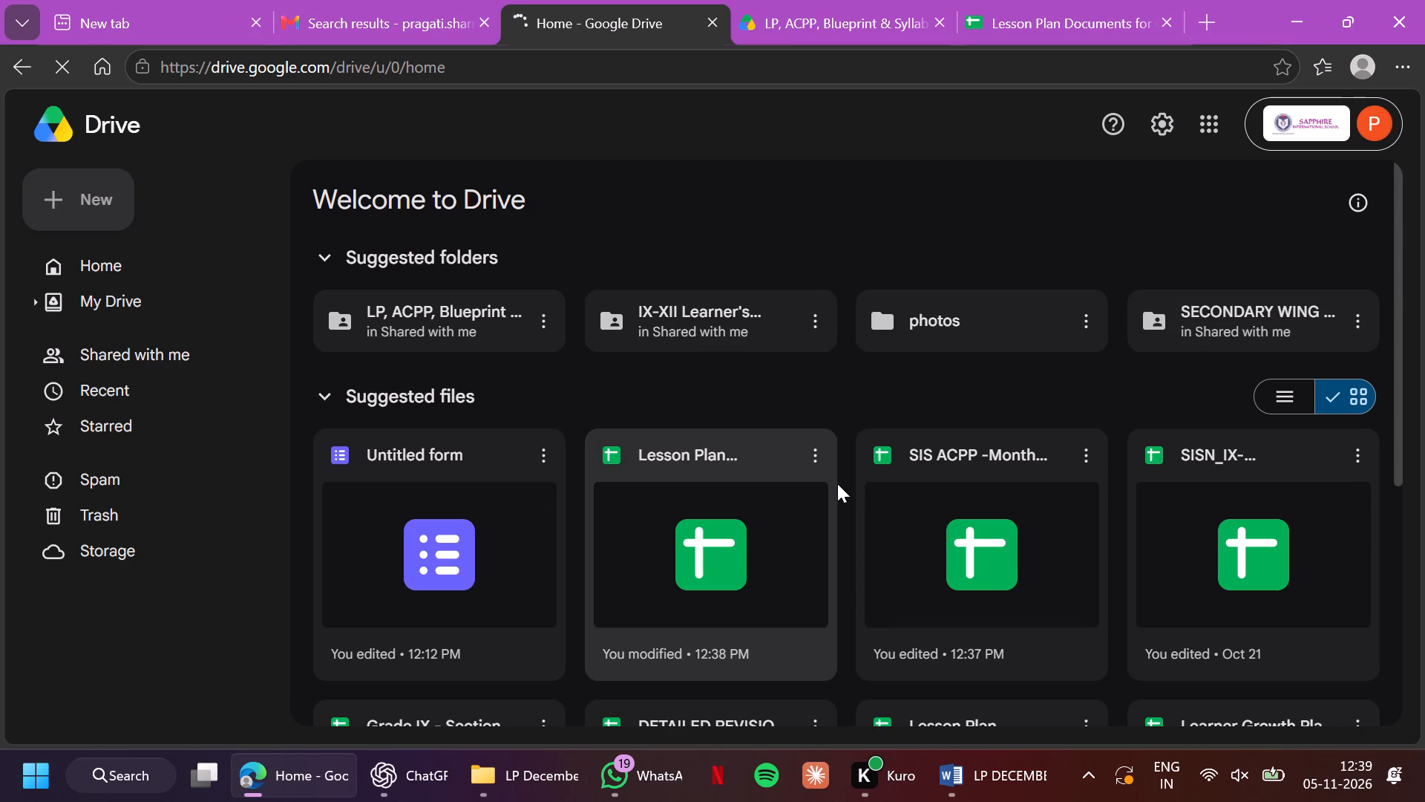
scroll(836, 480, "down", 2)
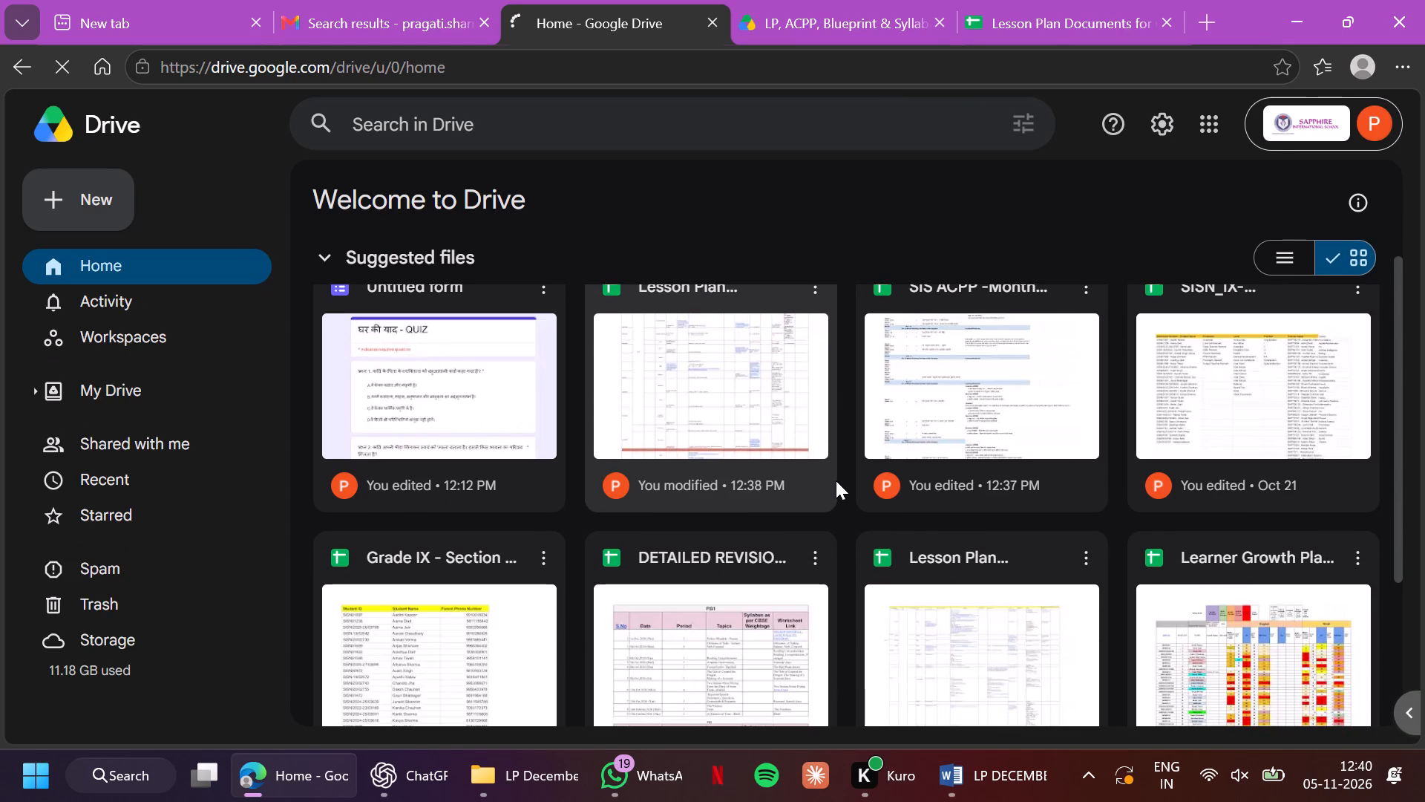
scroll(836, 480, "up", 2)
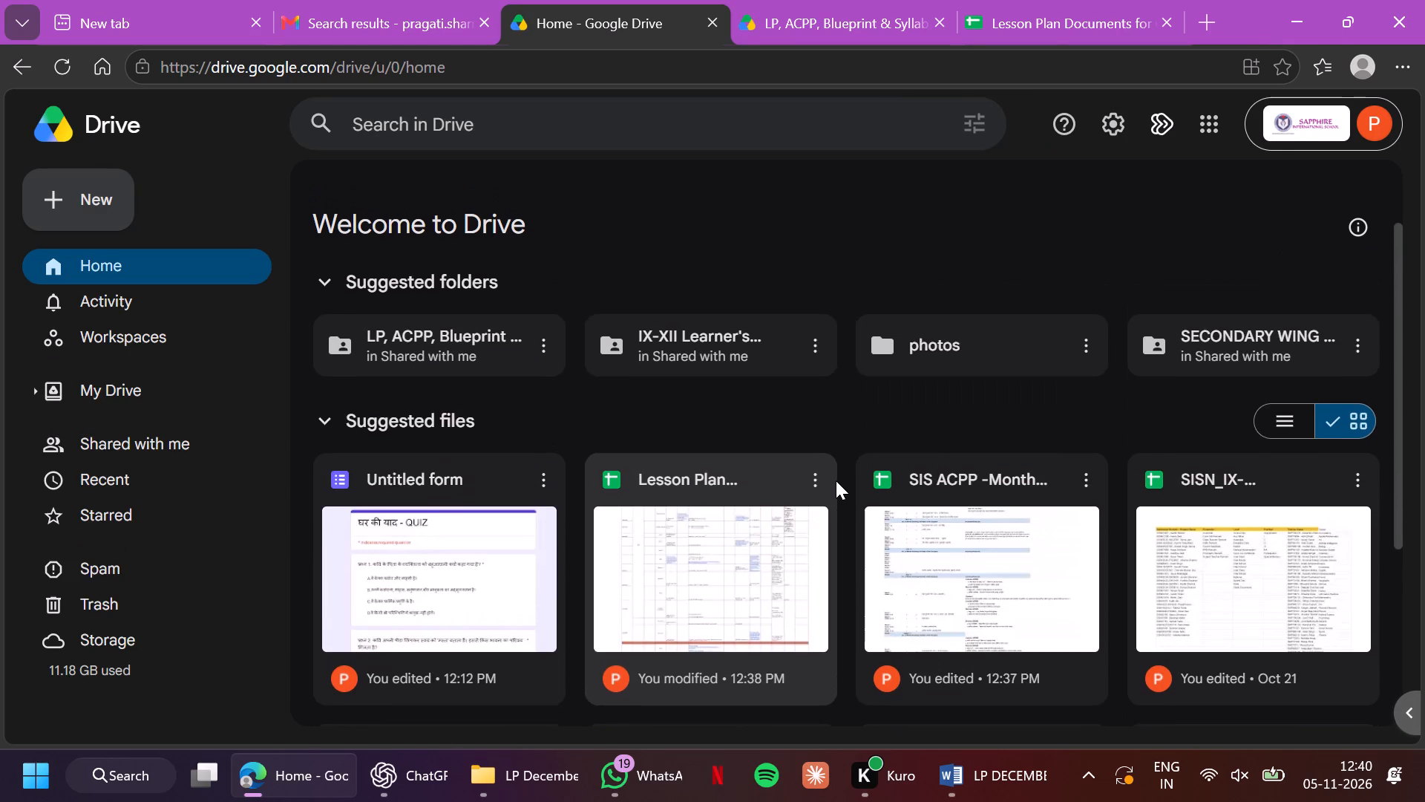
scroll(836, 480, "up", 1)
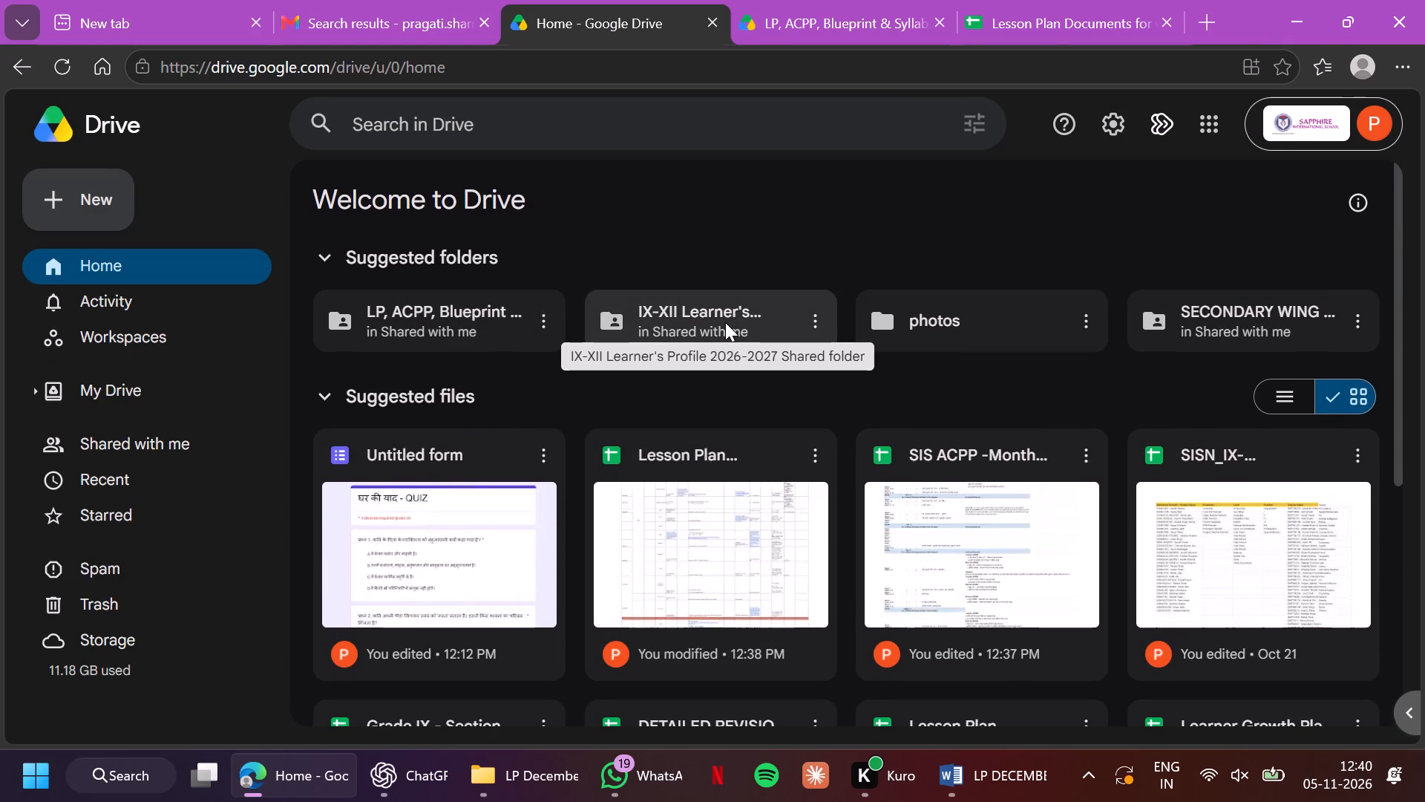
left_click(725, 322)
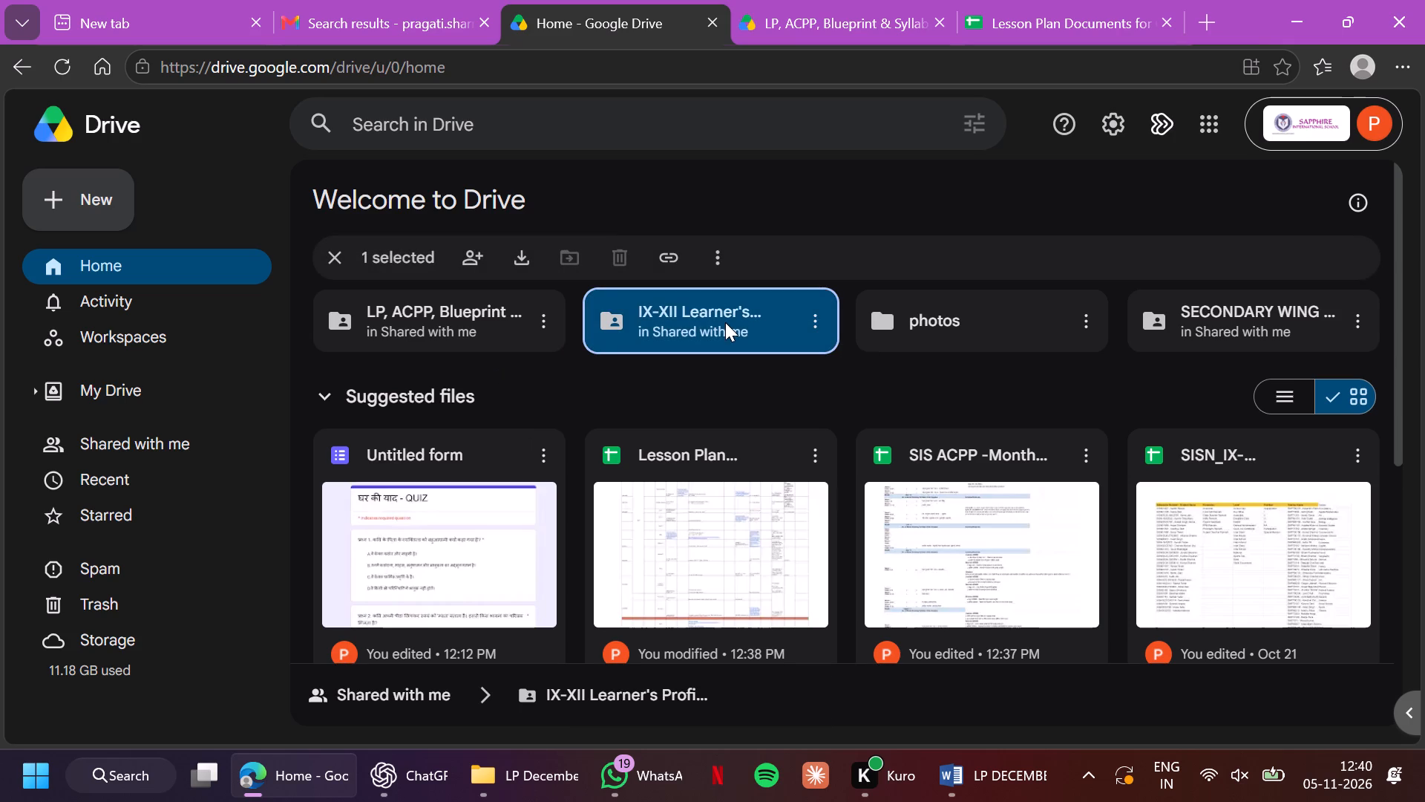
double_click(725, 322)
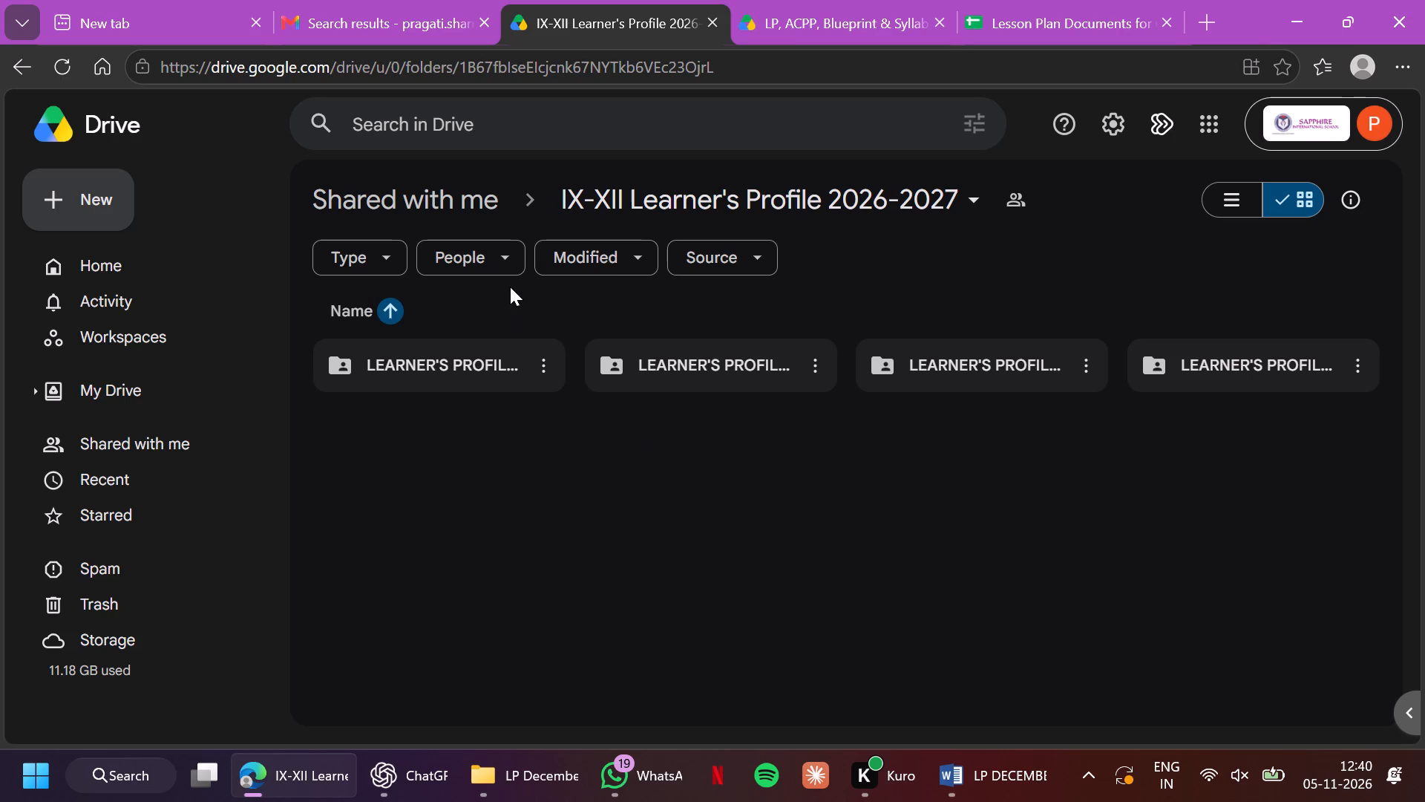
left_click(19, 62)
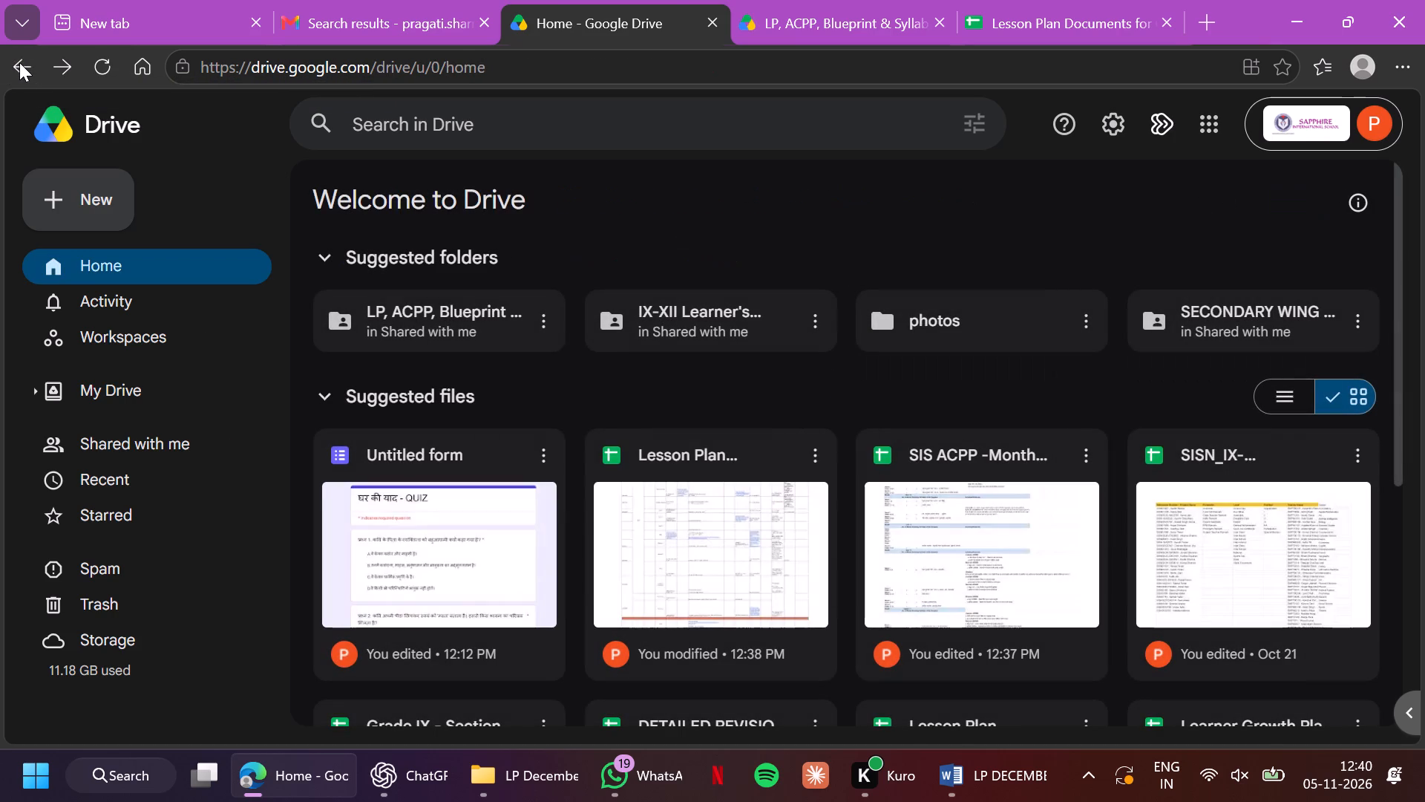
Open the shared Drive folder "LP, ACPP, Blueprint & Syllabus : 2026-27" from the suggested folders.
double_click(479, 336)
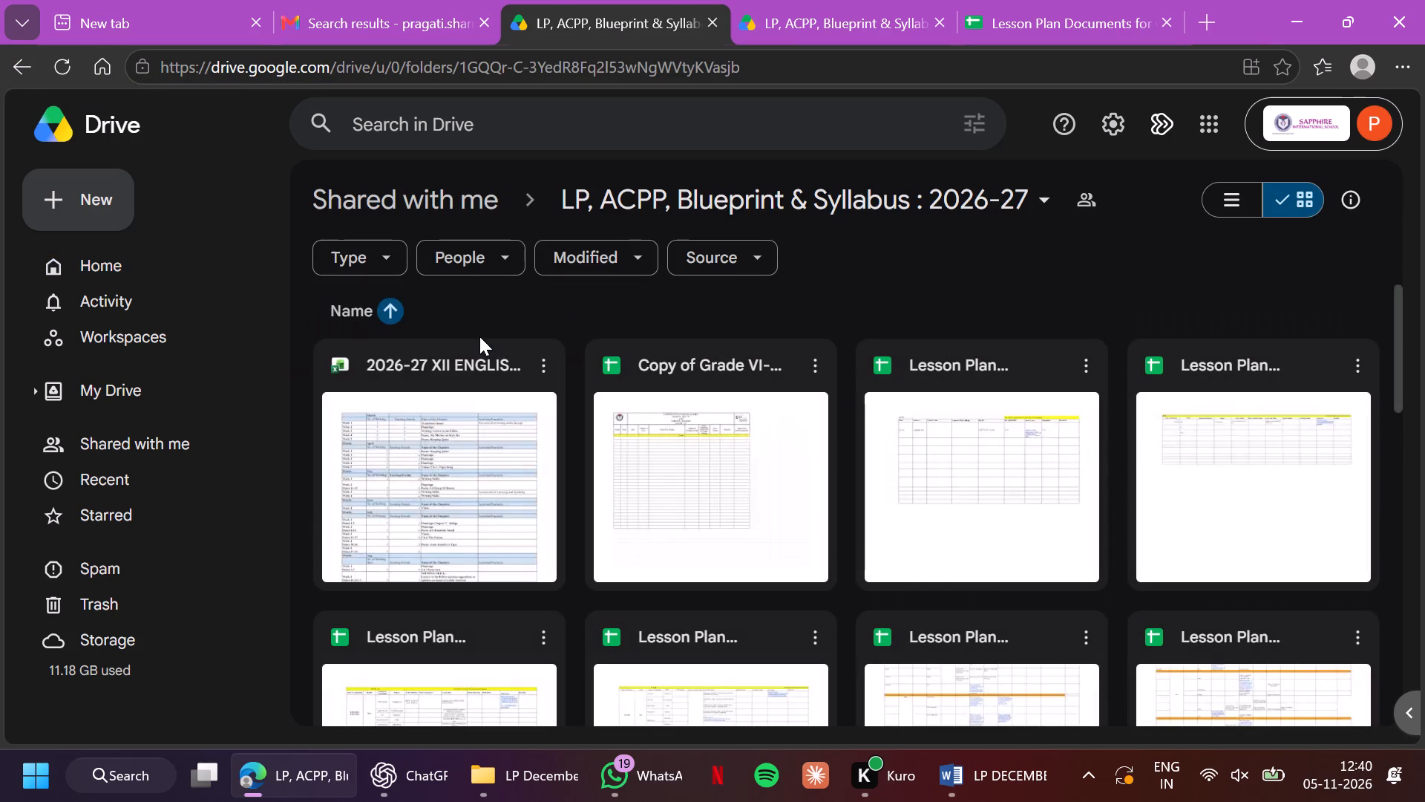